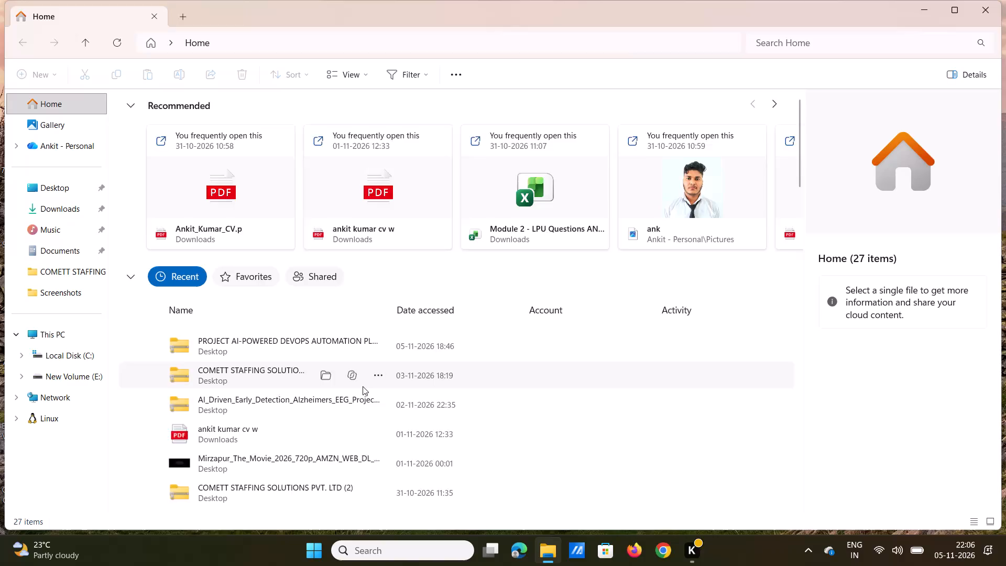
Open the CV PDF from Downloads whose file name ends in "_CV.p" from the recent files.
{"action": "scroll", "coordinate": [363, 386], "scroll_direction": "down", "scroll_amount": 3}
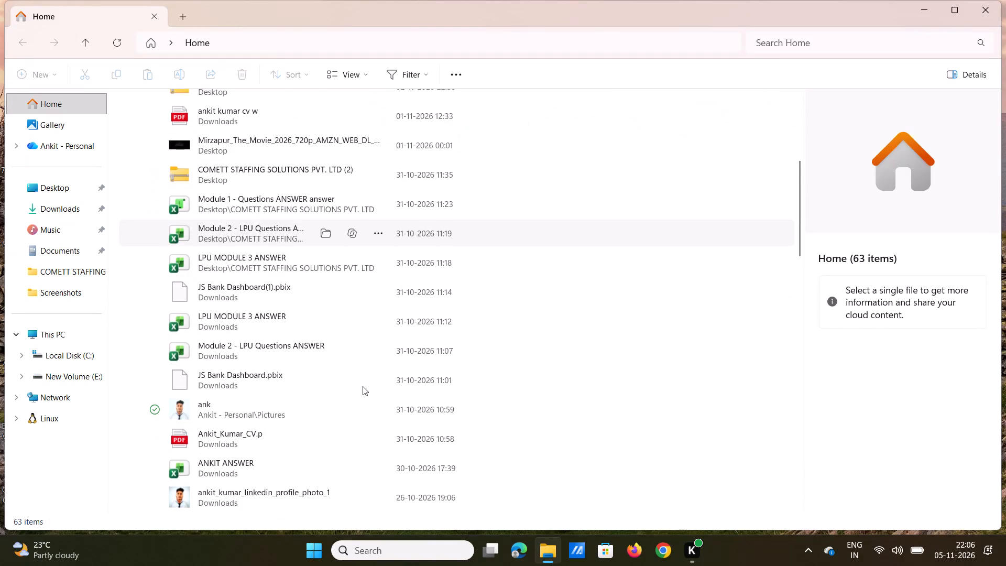
{"action": "scroll", "coordinate": [363, 386], "scroll_direction": "down", "scroll_amount": 1}
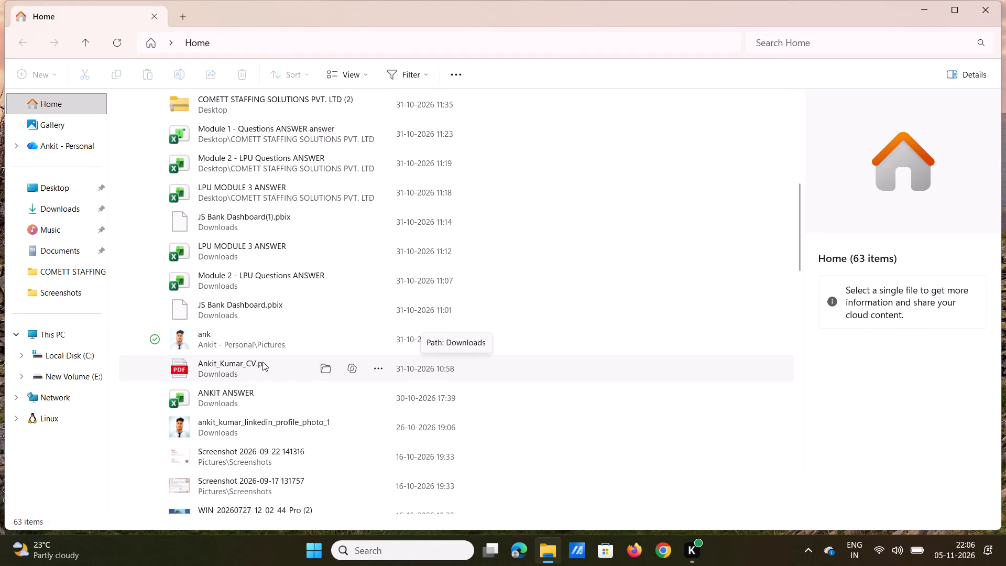
{"action": "double_click", "coordinate": [256, 366]}
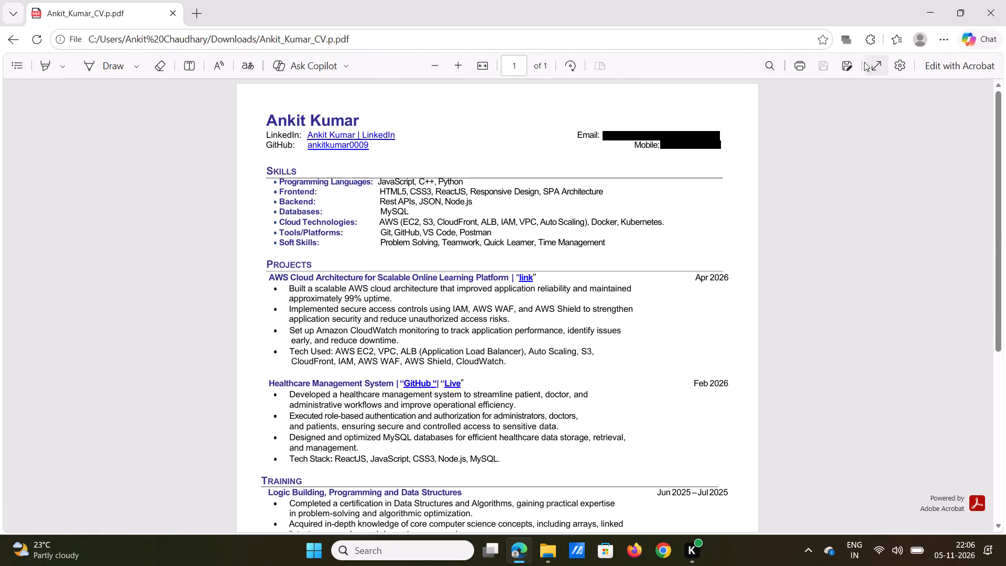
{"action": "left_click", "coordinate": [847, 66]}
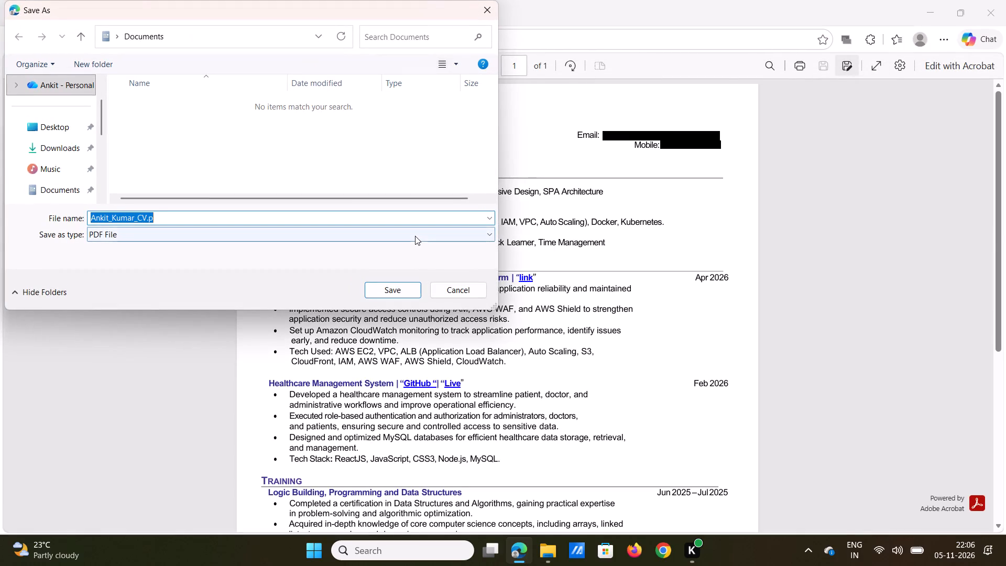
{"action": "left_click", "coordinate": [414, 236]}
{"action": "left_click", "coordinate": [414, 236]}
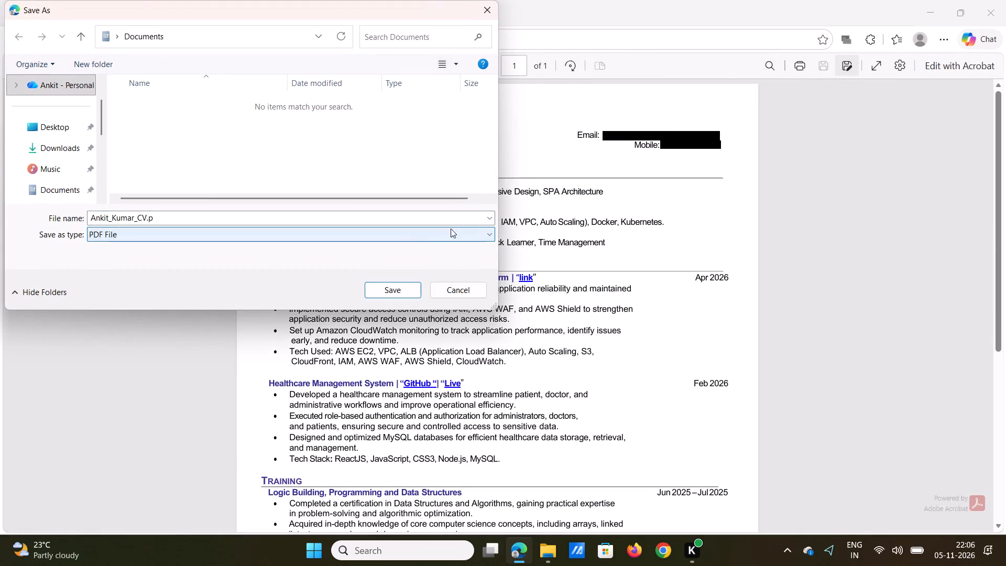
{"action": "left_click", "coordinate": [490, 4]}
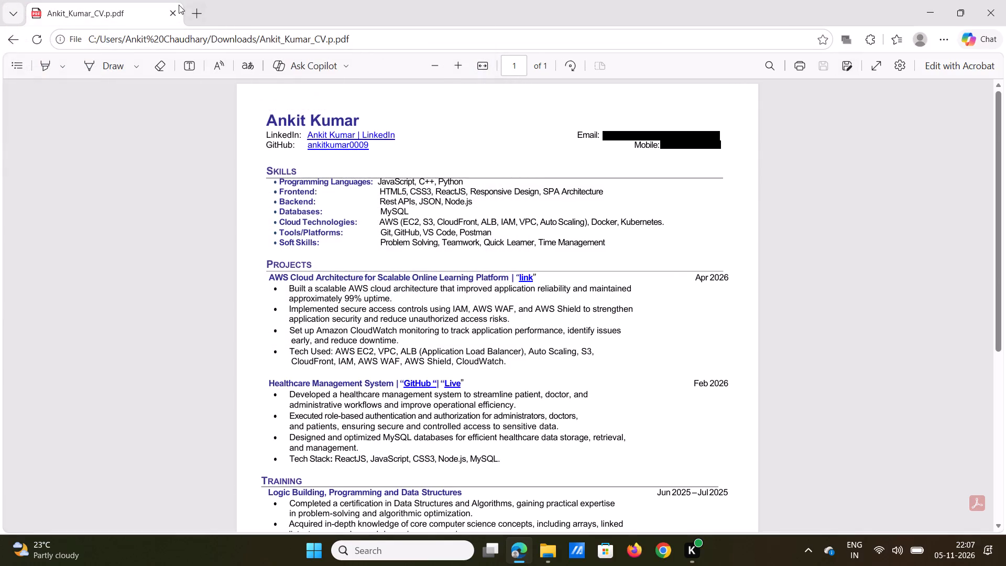
Search the web in a new tab for "pdf to word converter" and open iLovePDF's PDF to WORD converter.
{"action": "left_click", "coordinate": [200, 8]}
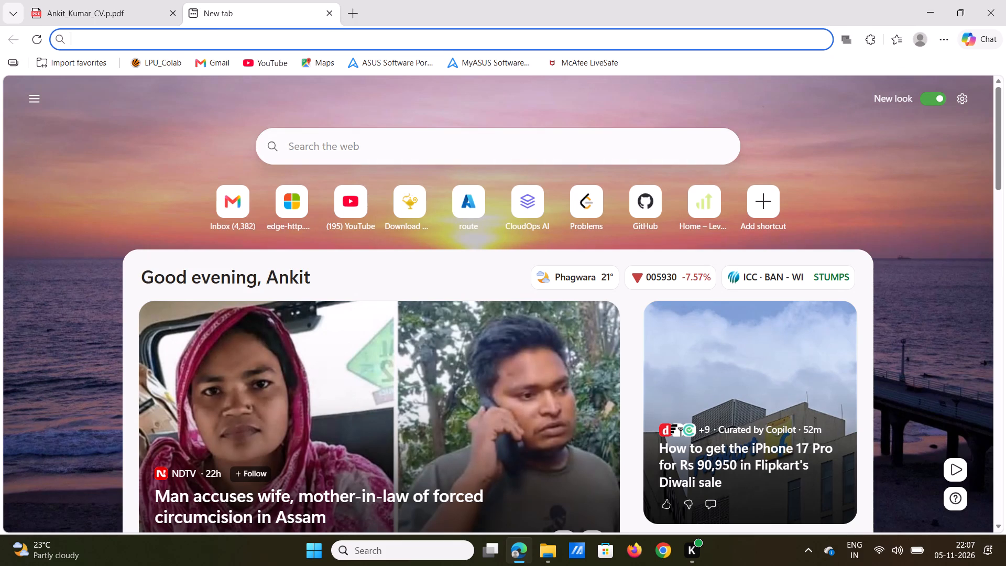
{"action": "left_click", "coordinate": [316, 136]}
{"action": "key", "text": "p"}
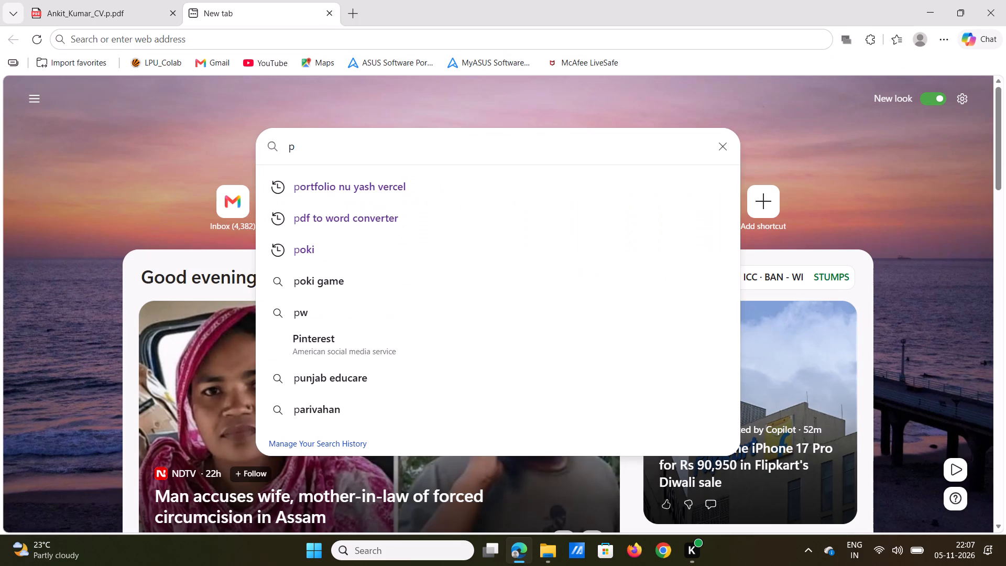
{"action": "type", "text": "df"}
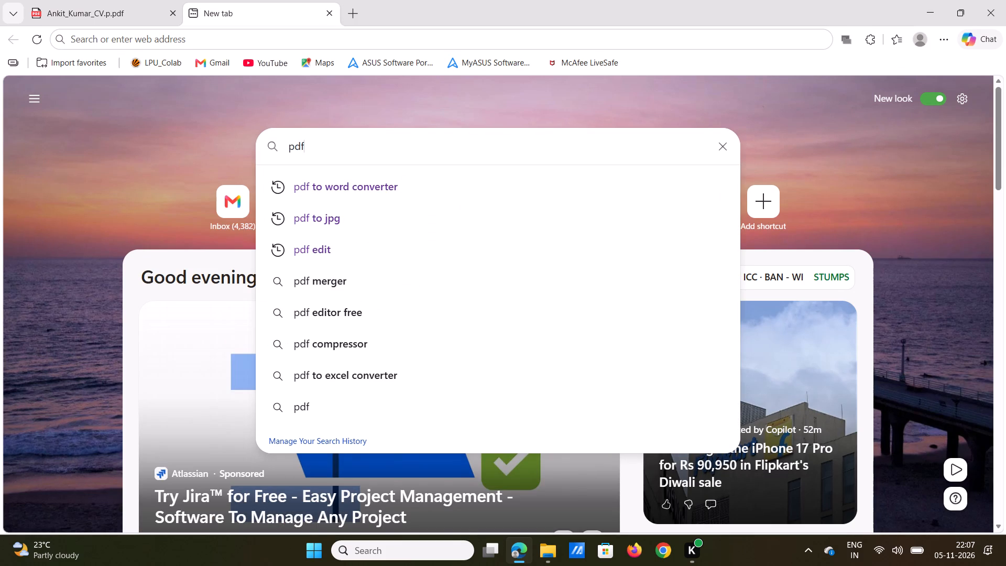
{"action": "left_click", "coordinate": [329, 184]}
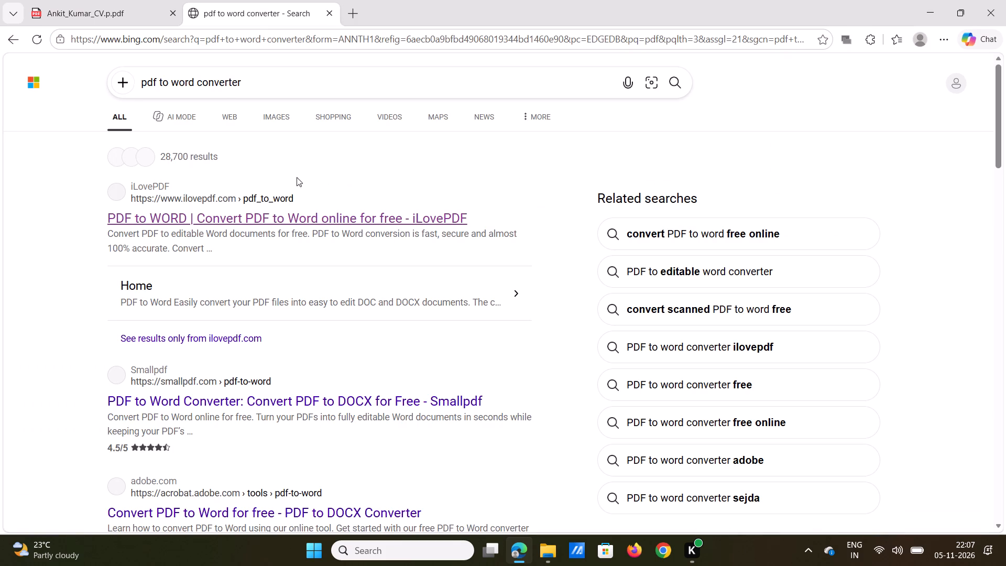
{"action": "left_click", "coordinate": [211, 217]}
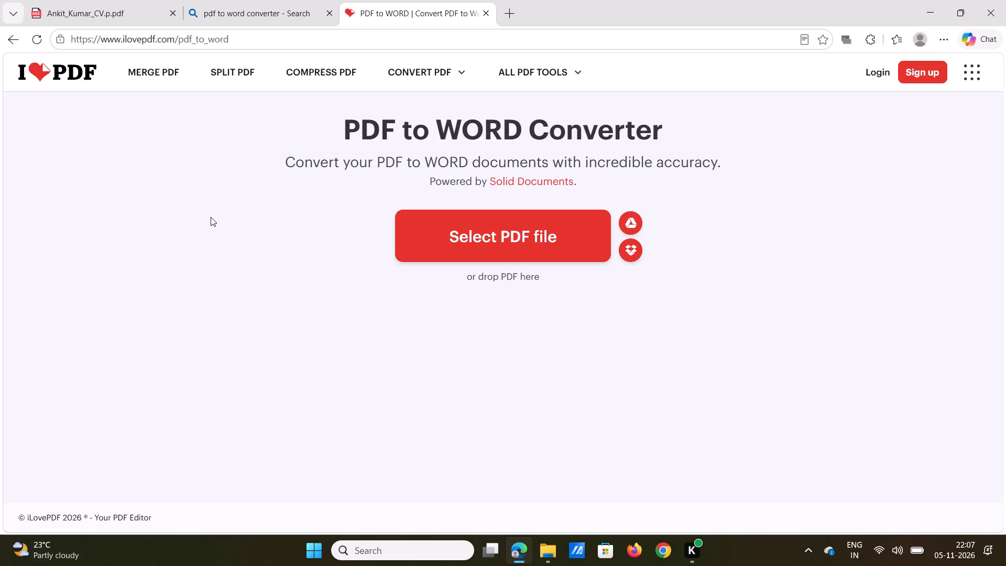
Load the CV PDF ending in "_CV.p" from Downloads into the converter and convert it to Word with No OCR.
{"action": "left_click", "coordinate": [443, 227]}
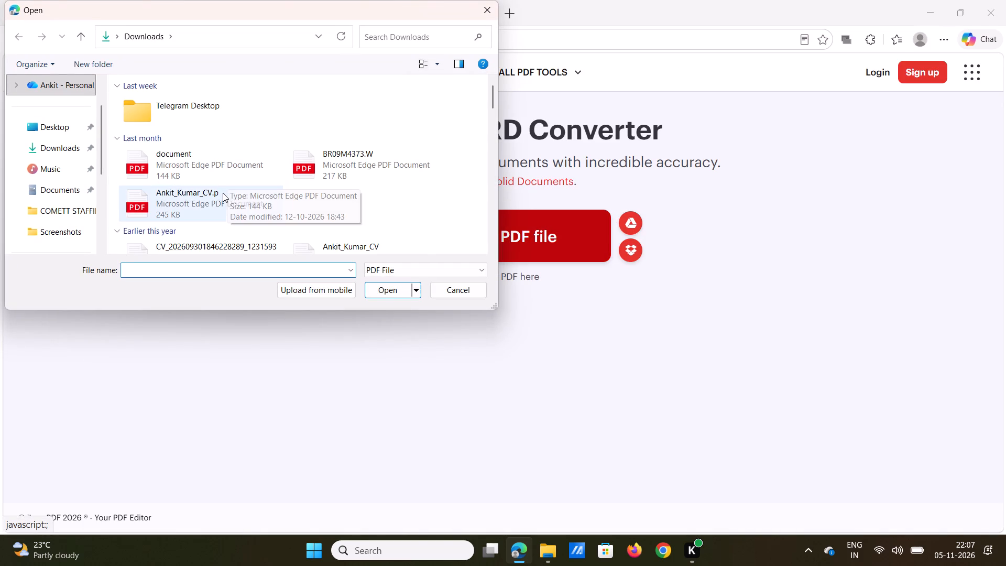
{"action": "left_click", "coordinate": [223, 193]}
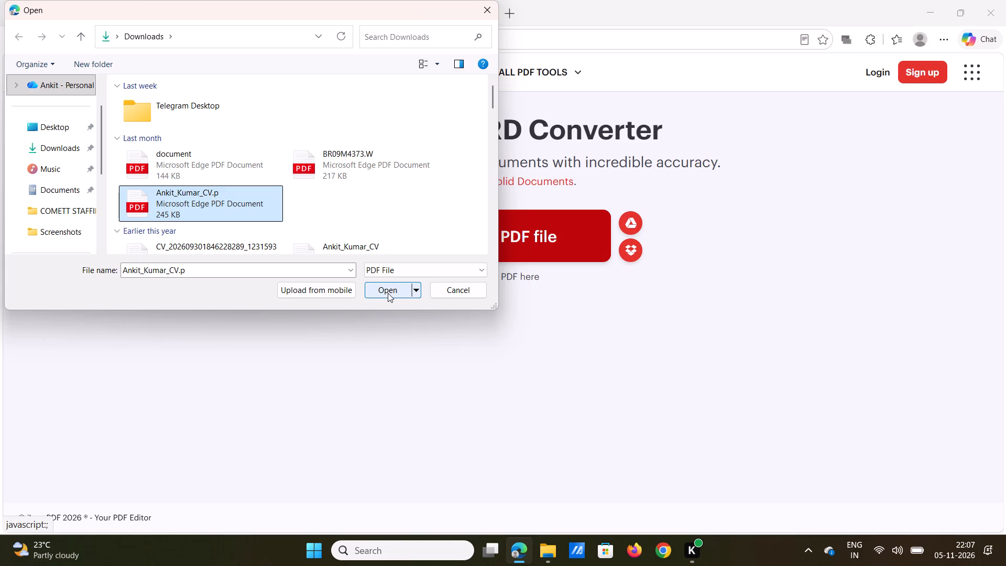
{"action": "left_click", "coordinate": [388, 293]}
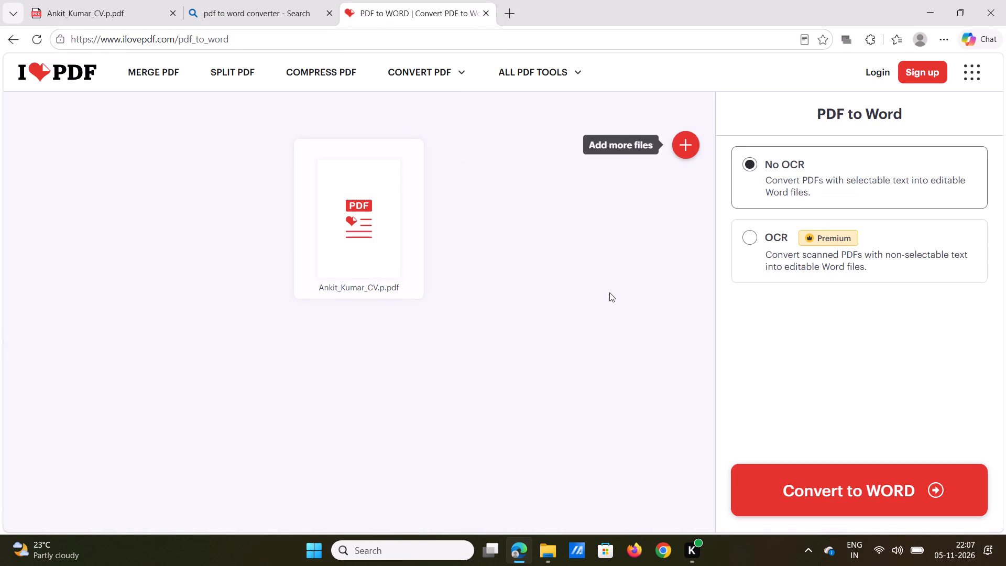
{"action": "left_click", "coordinate": [822, 479]}
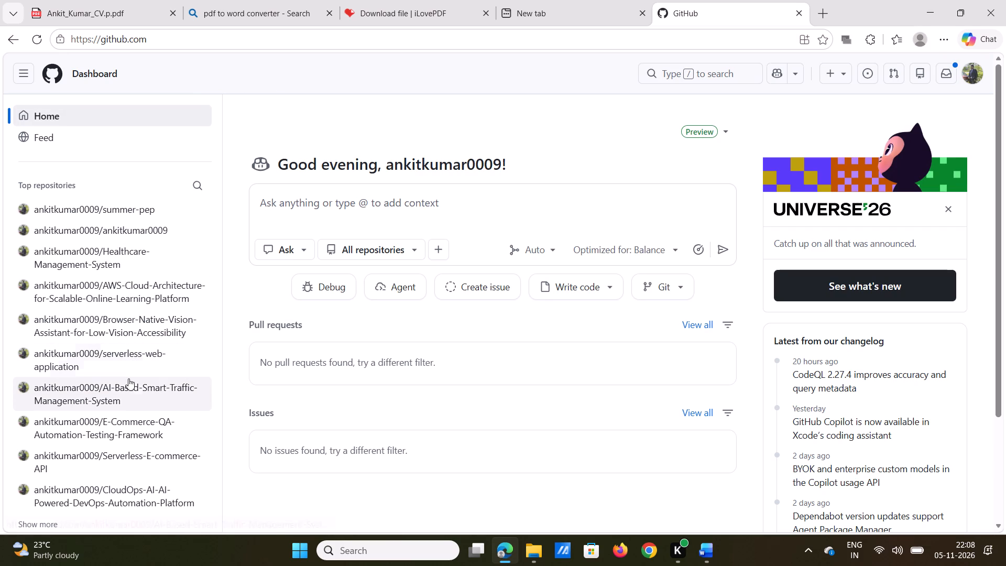
{"action": "scroll", "coordinate": [124, 422], "scroll_direction": "down", "scroll_amount": 1}
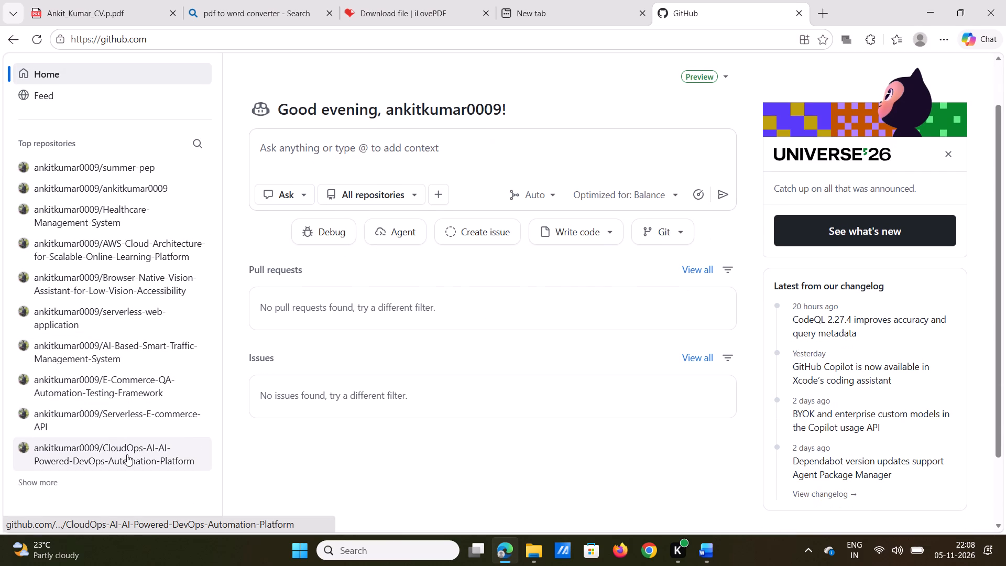
{"action": "left_click", "coordinate": [127, 454]}
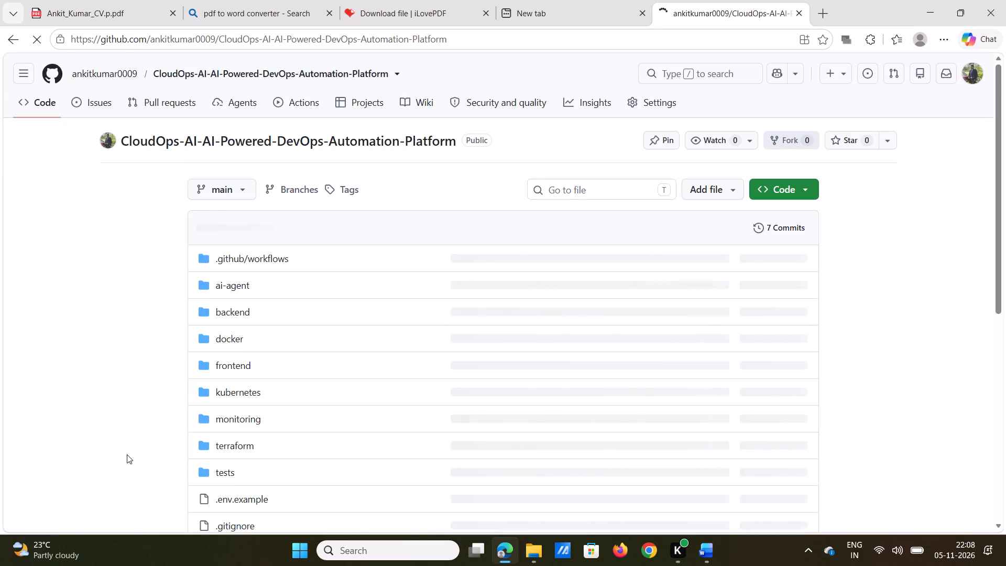
Look through the repository page and copy its title, "CloudOps-AI-AI-Powered-DevOps-Automation-Platform".
{"action": "scroll", "coordinate": [543, 349], "scroll_direction": "down", "scroll_amount": 1}
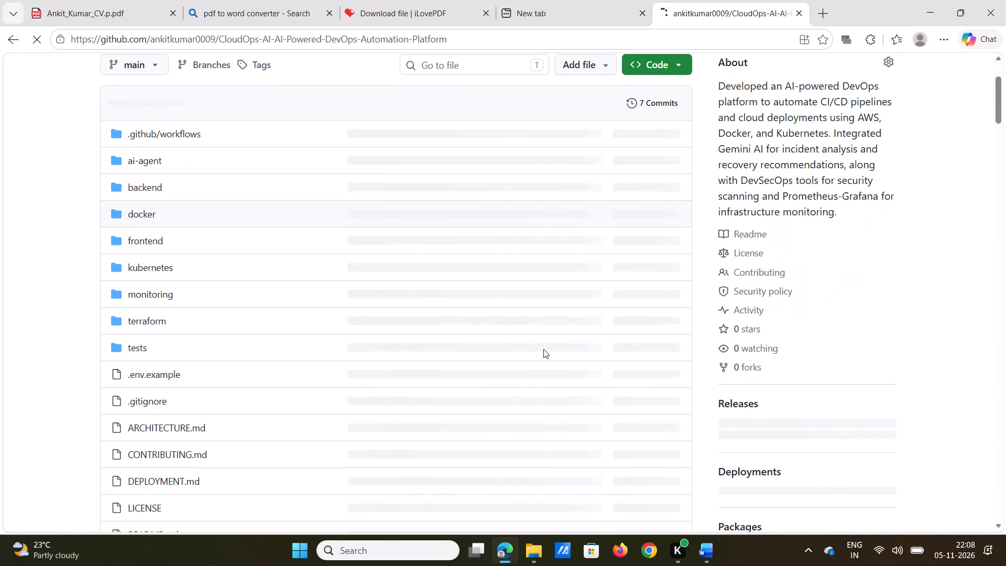
{"action": "scroll", "coordinate": [543, 349], "scroll_direction": "down", "scroll_amount": 4}
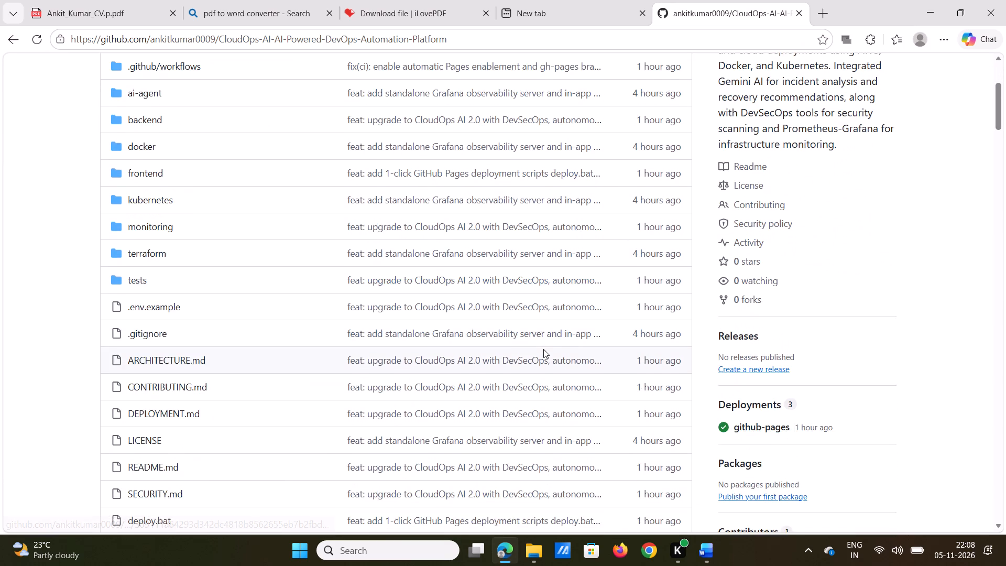
{"action": "scroll", "coordinate": [543, 349], "scroll_direction": "up", "scroll_amount": 4}
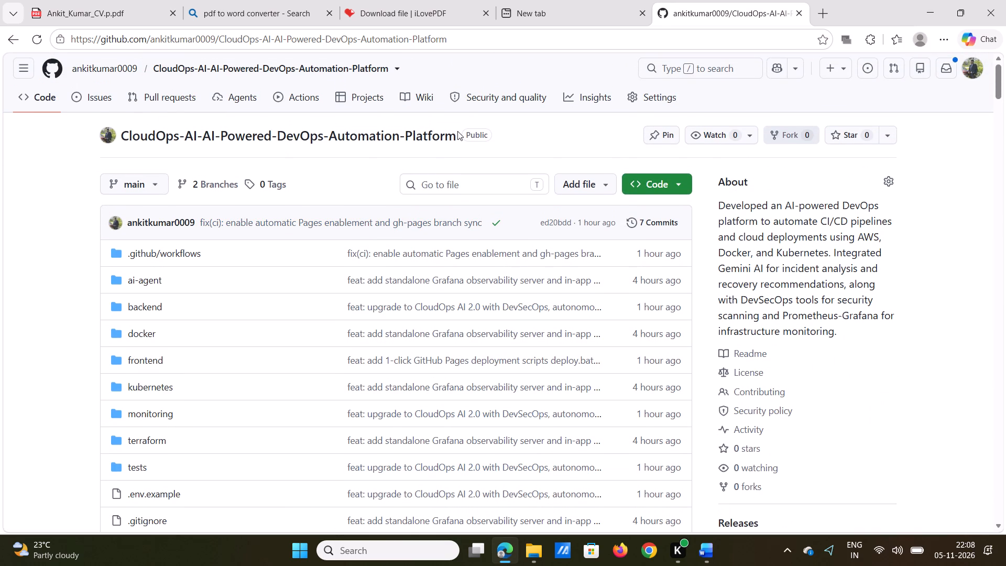
{"action": "left_click_drag", "start_coordinate": [457, 132], "coordinate": [230, 102]}
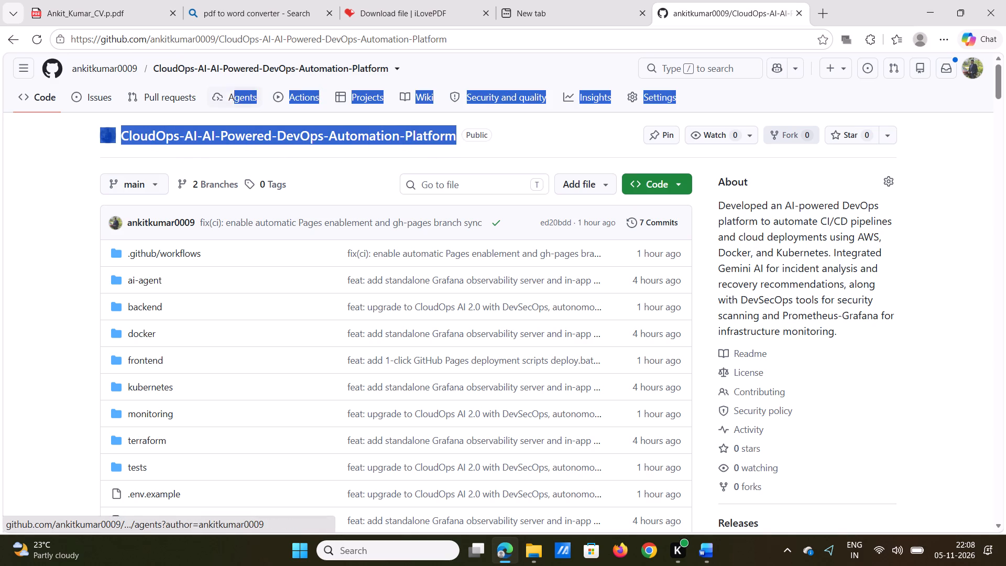
{"action": "left_click_drag", "start_coordinate": [230, 102], "coordinate": [120, 135]}
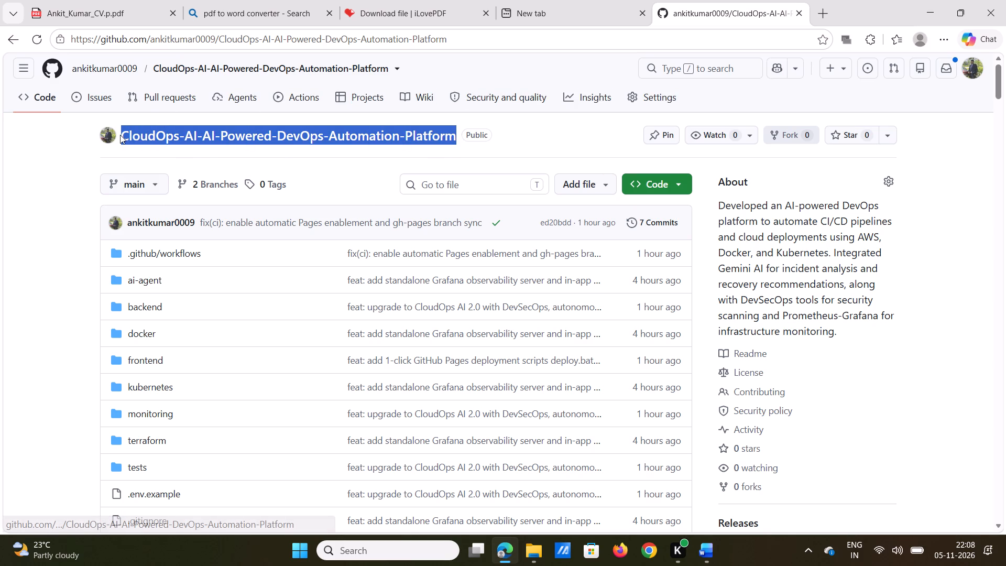
{"action": "key", "text": "ctrl+c"}
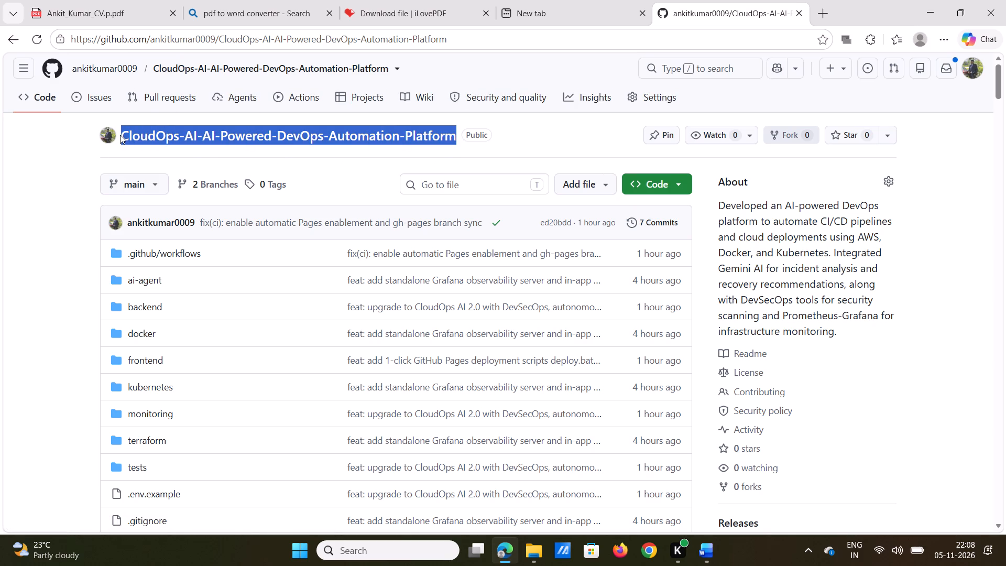
Switch to the converted CV document in Word.
{"action": "left_click", "coordinate": [703, 548]}
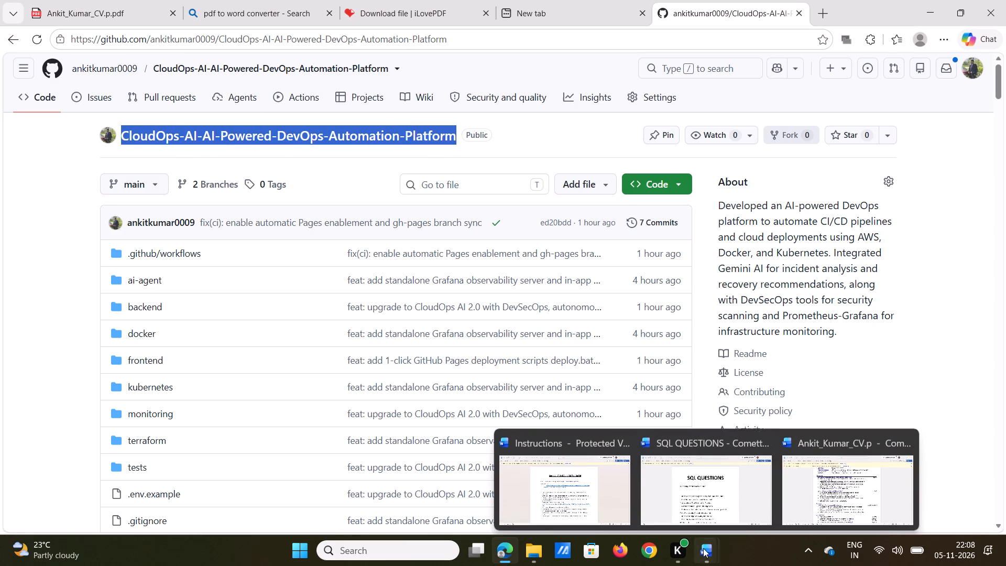
{"action": "left_click", "coordinate": [852, 471]}
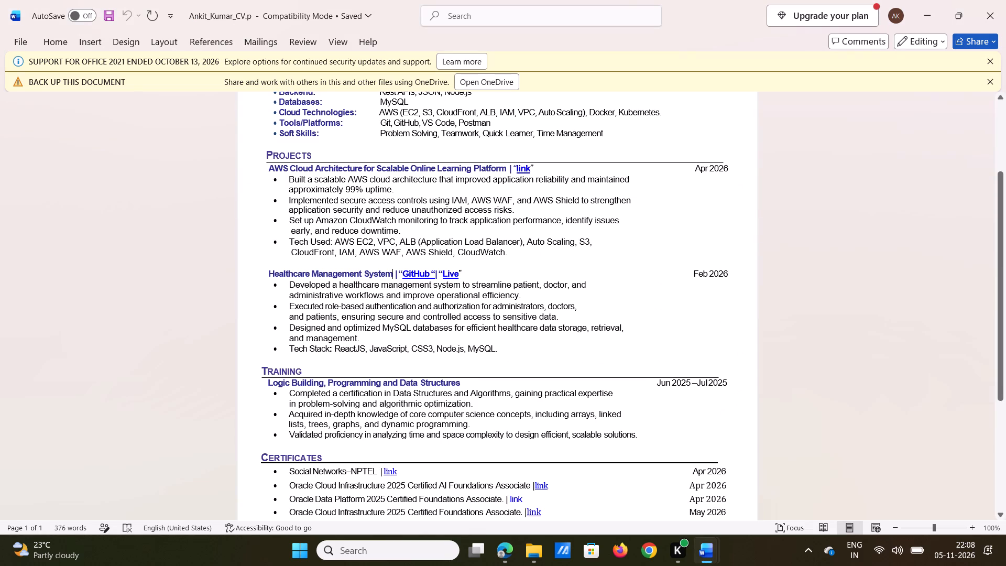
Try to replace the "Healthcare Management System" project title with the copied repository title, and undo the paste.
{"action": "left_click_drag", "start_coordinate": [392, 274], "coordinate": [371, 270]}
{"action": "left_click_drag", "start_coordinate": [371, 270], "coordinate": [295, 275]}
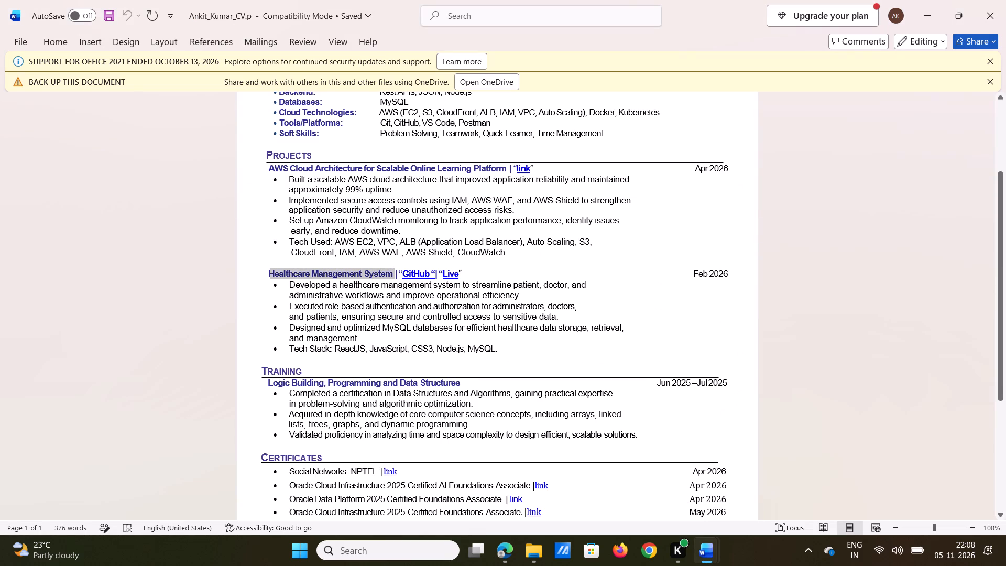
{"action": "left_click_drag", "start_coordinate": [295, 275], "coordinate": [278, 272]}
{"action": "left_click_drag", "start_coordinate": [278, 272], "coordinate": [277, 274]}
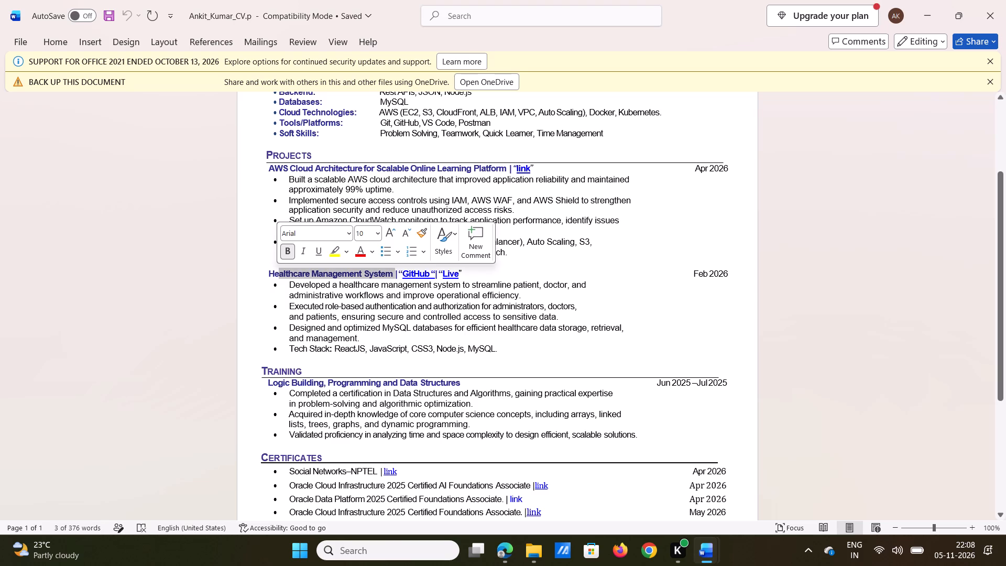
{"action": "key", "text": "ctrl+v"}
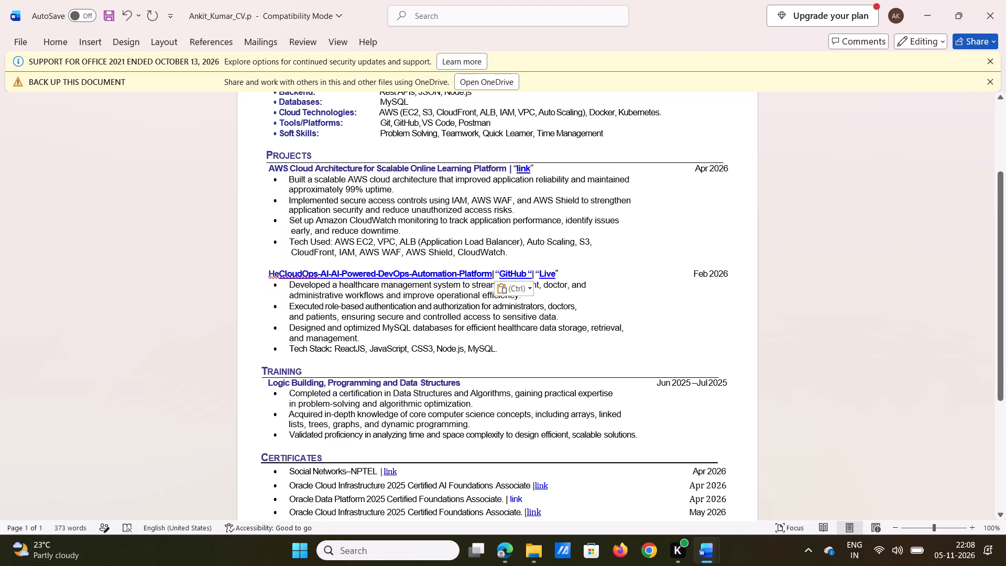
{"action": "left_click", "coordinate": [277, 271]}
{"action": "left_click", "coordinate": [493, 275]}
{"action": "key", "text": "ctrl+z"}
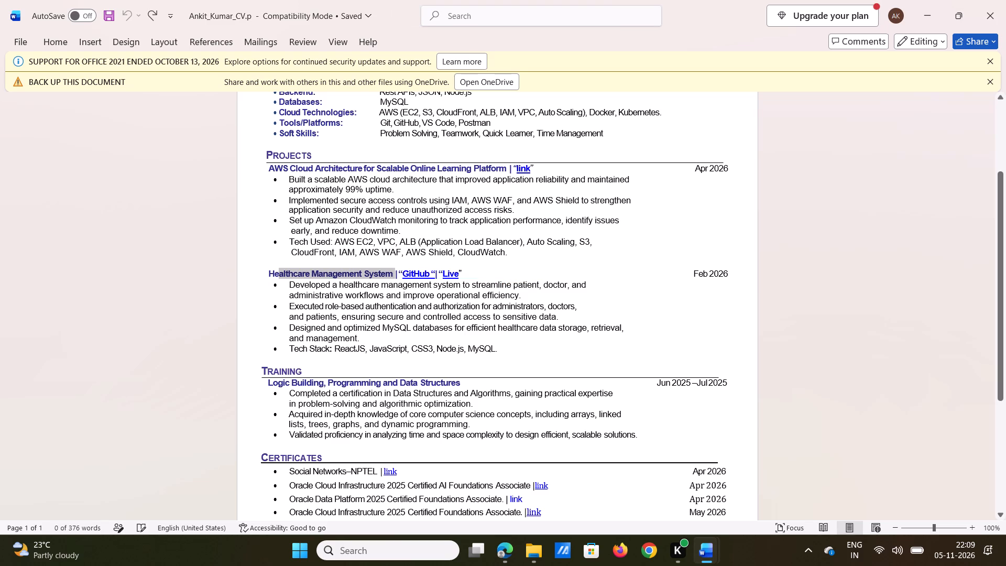
Insert an extra space after the "Healthcare Management System" project title, before the separator.
{"action": "left_click", "coordinate": [393, 273]}
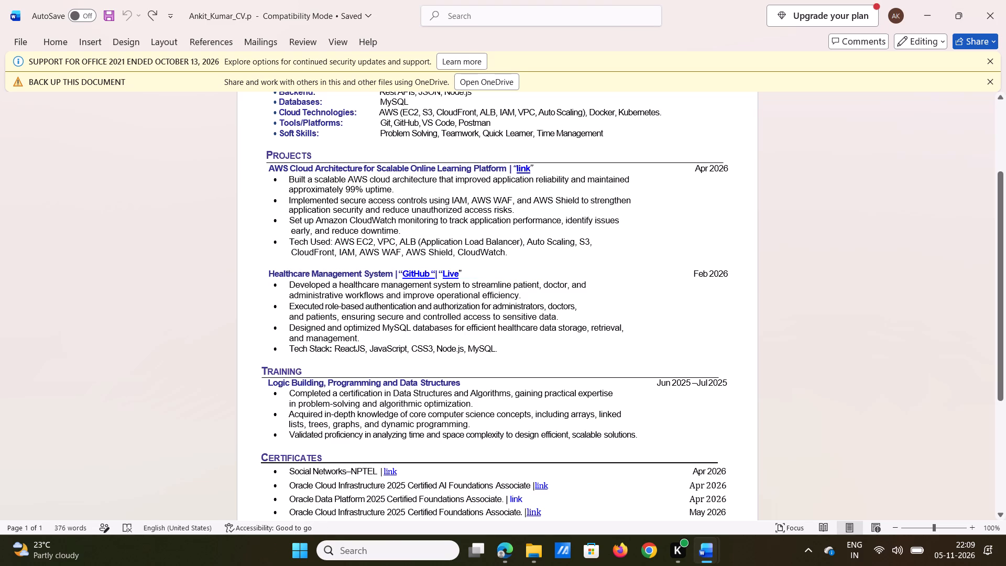
{"action": "key", "text": "space"}
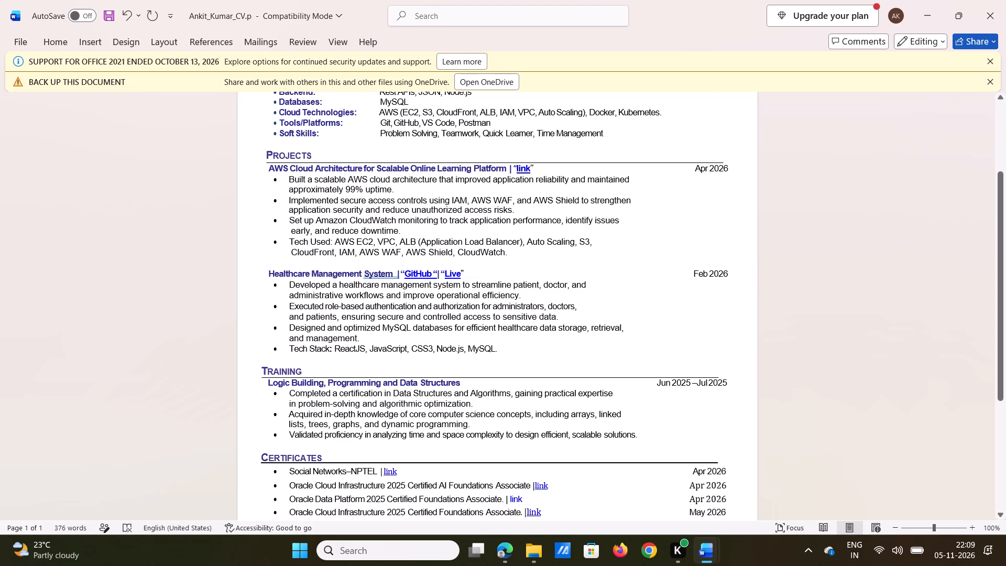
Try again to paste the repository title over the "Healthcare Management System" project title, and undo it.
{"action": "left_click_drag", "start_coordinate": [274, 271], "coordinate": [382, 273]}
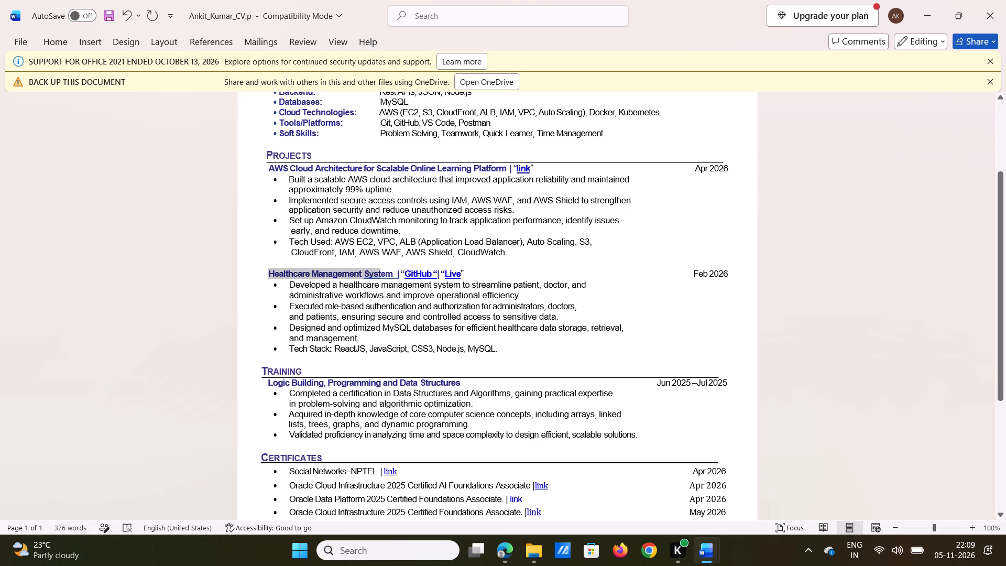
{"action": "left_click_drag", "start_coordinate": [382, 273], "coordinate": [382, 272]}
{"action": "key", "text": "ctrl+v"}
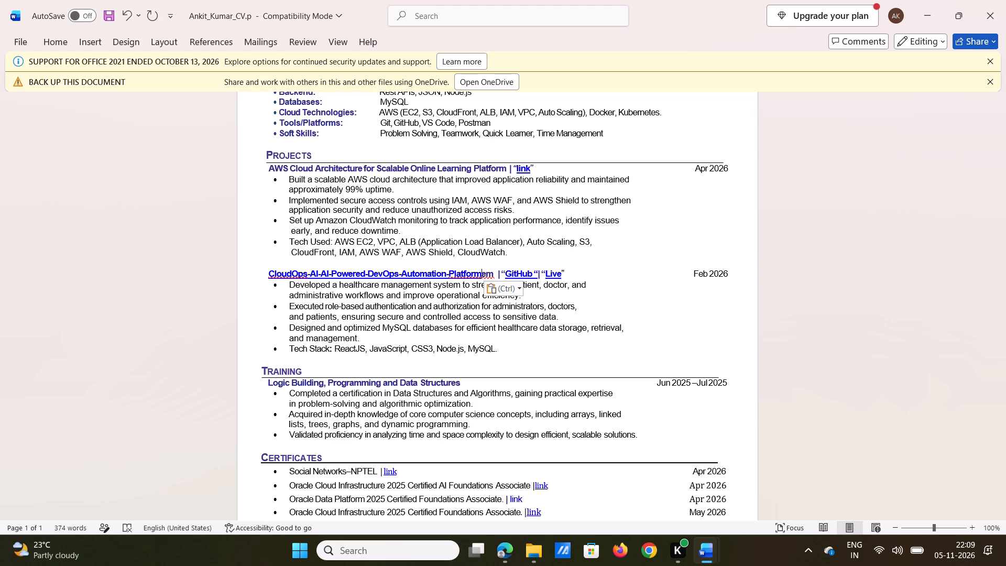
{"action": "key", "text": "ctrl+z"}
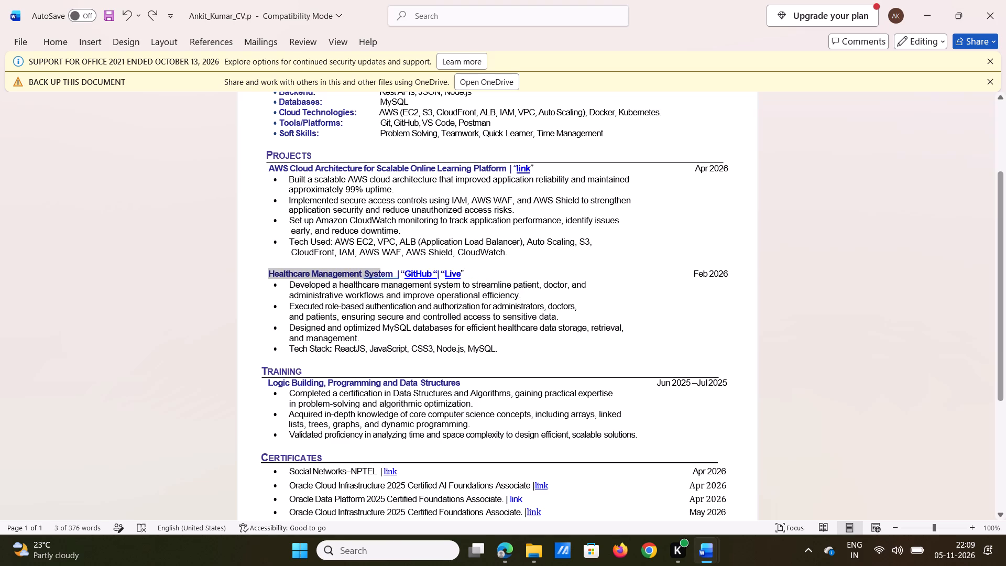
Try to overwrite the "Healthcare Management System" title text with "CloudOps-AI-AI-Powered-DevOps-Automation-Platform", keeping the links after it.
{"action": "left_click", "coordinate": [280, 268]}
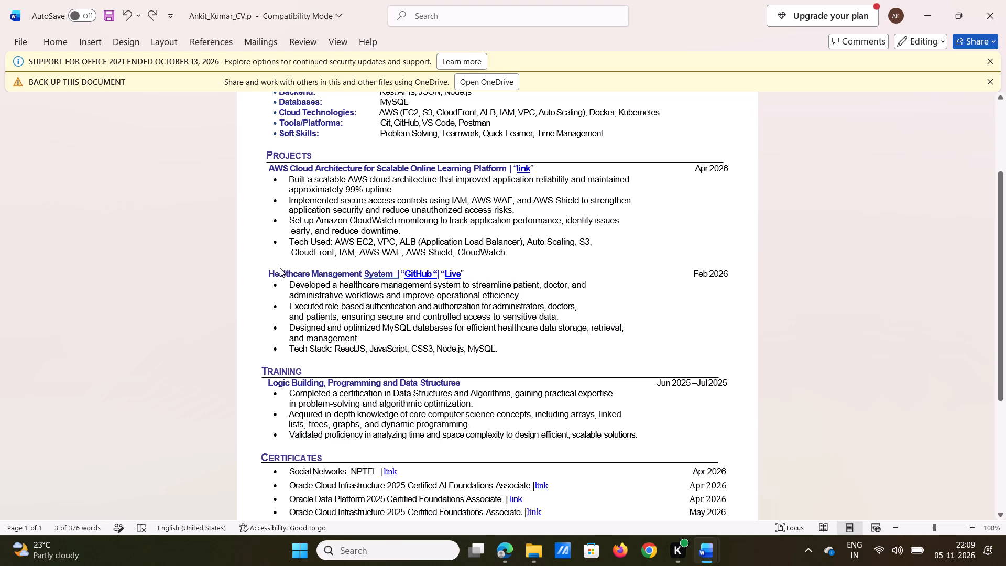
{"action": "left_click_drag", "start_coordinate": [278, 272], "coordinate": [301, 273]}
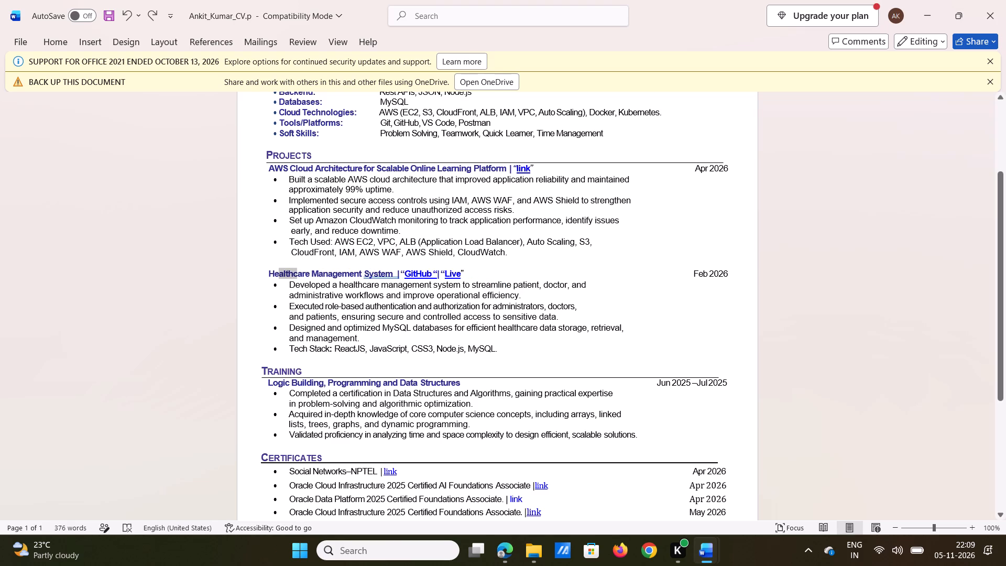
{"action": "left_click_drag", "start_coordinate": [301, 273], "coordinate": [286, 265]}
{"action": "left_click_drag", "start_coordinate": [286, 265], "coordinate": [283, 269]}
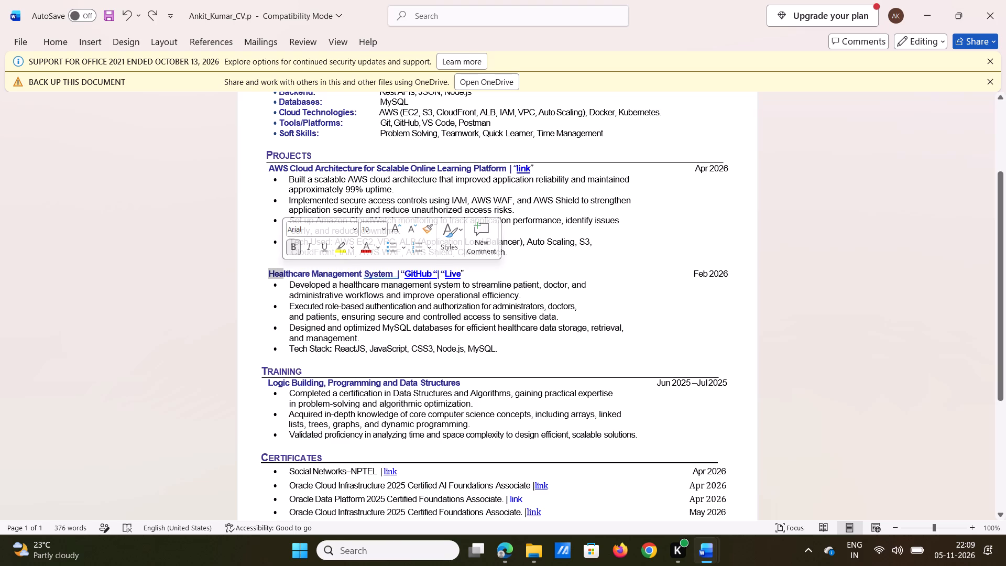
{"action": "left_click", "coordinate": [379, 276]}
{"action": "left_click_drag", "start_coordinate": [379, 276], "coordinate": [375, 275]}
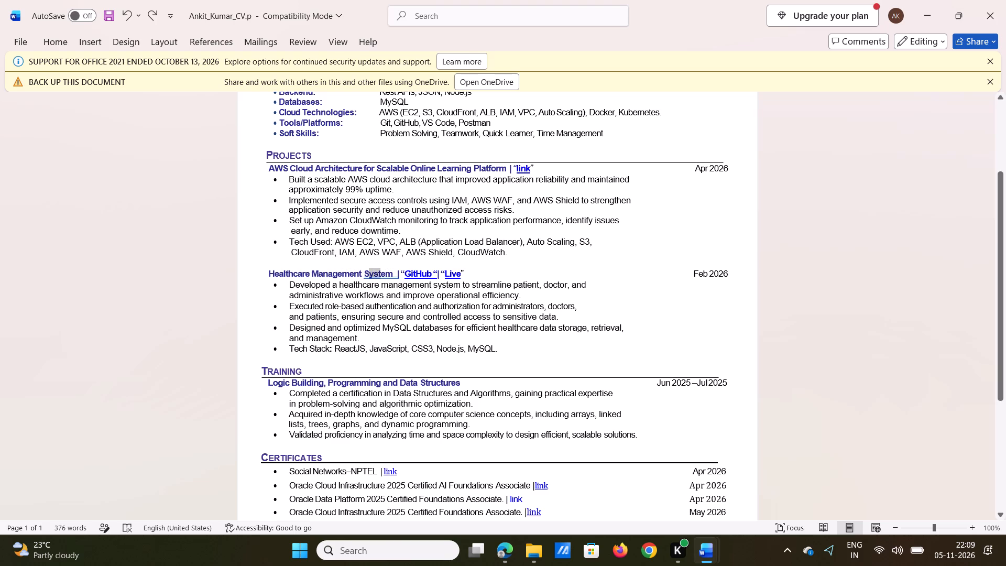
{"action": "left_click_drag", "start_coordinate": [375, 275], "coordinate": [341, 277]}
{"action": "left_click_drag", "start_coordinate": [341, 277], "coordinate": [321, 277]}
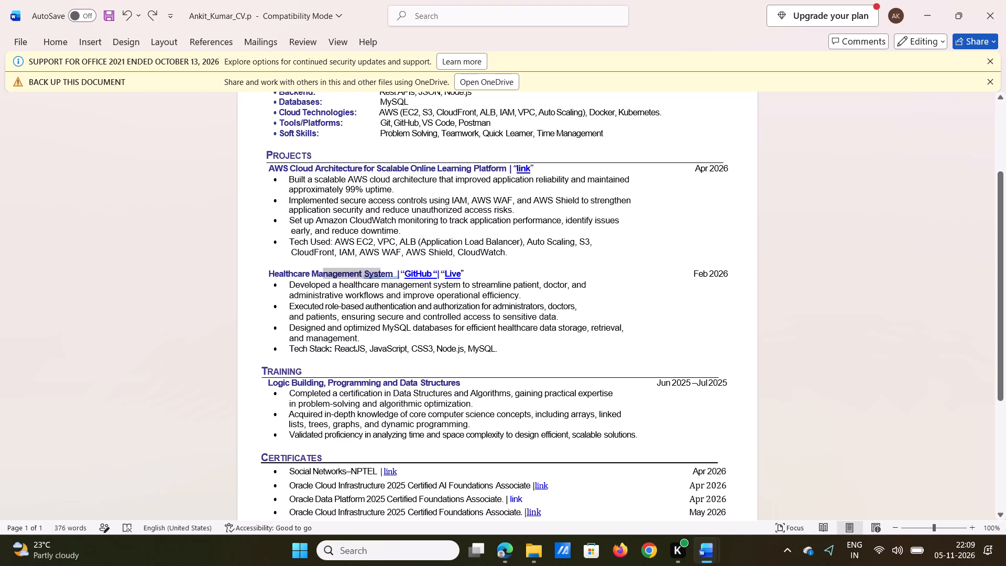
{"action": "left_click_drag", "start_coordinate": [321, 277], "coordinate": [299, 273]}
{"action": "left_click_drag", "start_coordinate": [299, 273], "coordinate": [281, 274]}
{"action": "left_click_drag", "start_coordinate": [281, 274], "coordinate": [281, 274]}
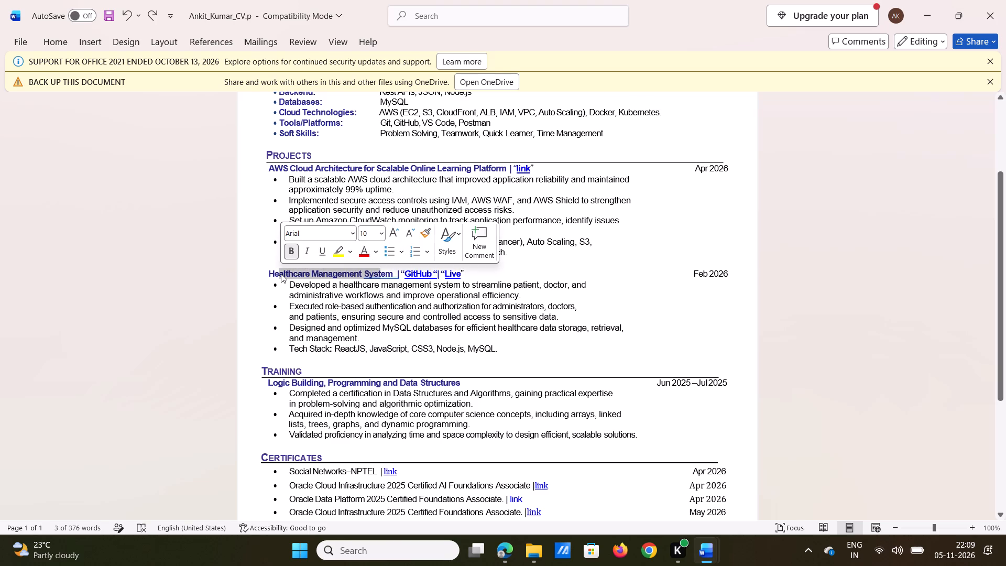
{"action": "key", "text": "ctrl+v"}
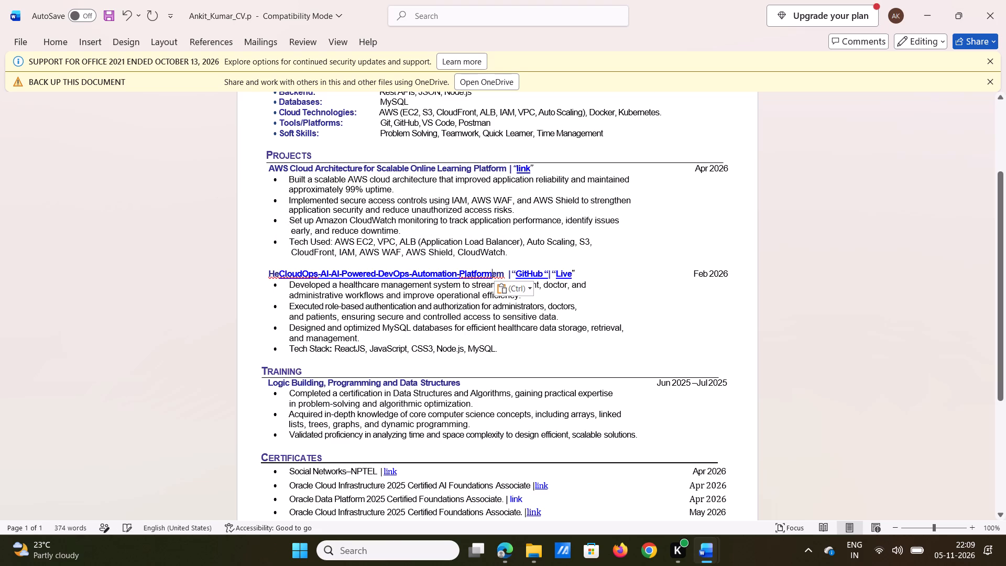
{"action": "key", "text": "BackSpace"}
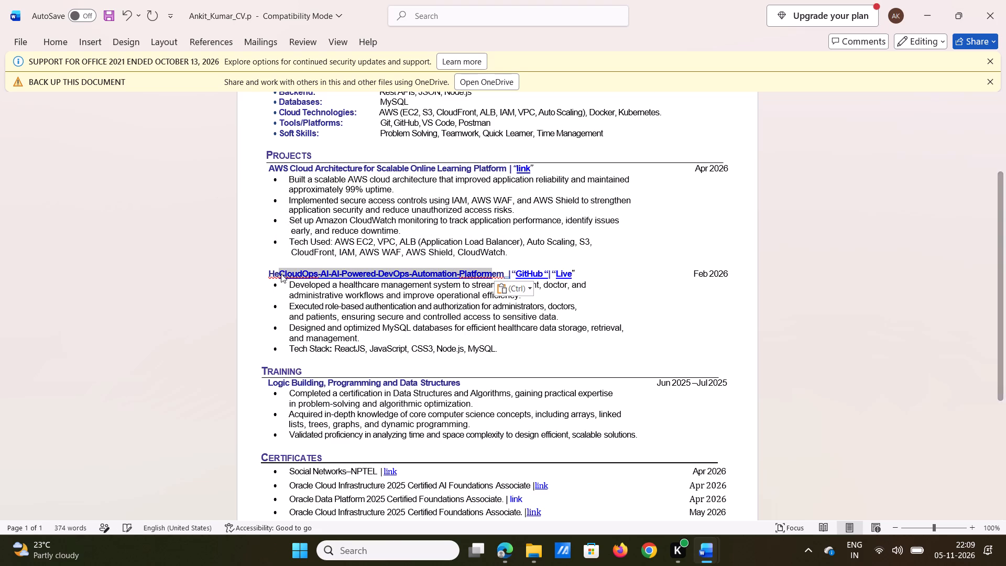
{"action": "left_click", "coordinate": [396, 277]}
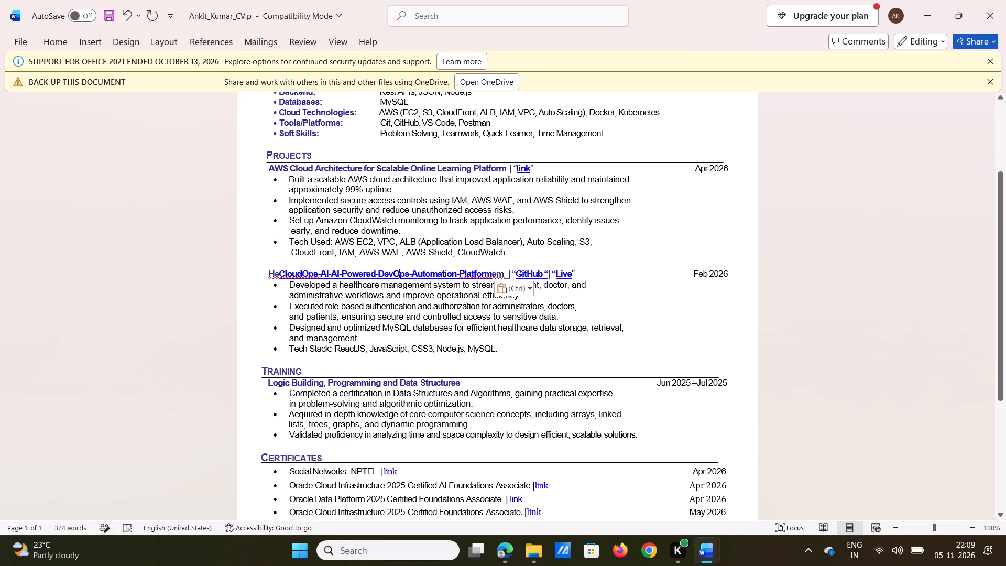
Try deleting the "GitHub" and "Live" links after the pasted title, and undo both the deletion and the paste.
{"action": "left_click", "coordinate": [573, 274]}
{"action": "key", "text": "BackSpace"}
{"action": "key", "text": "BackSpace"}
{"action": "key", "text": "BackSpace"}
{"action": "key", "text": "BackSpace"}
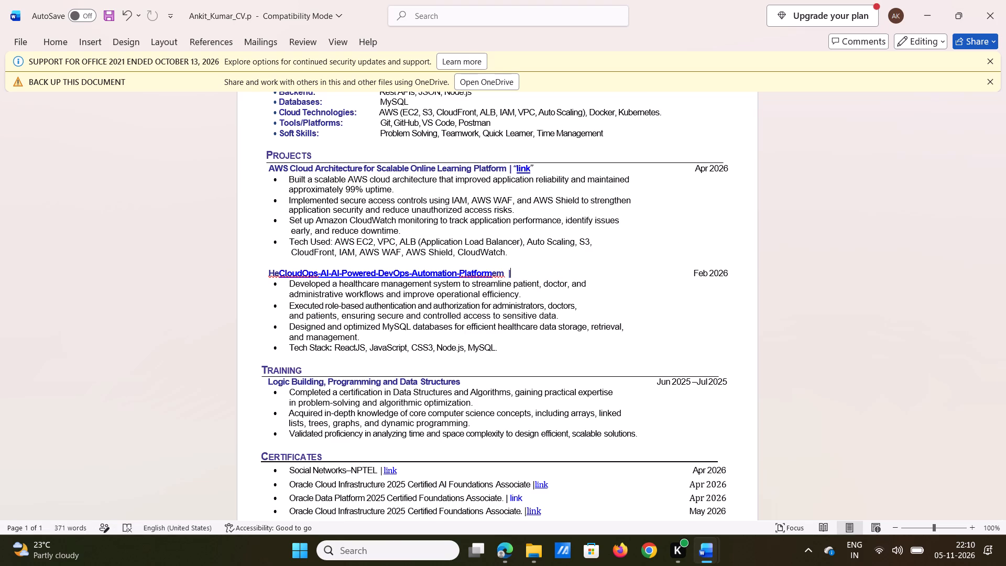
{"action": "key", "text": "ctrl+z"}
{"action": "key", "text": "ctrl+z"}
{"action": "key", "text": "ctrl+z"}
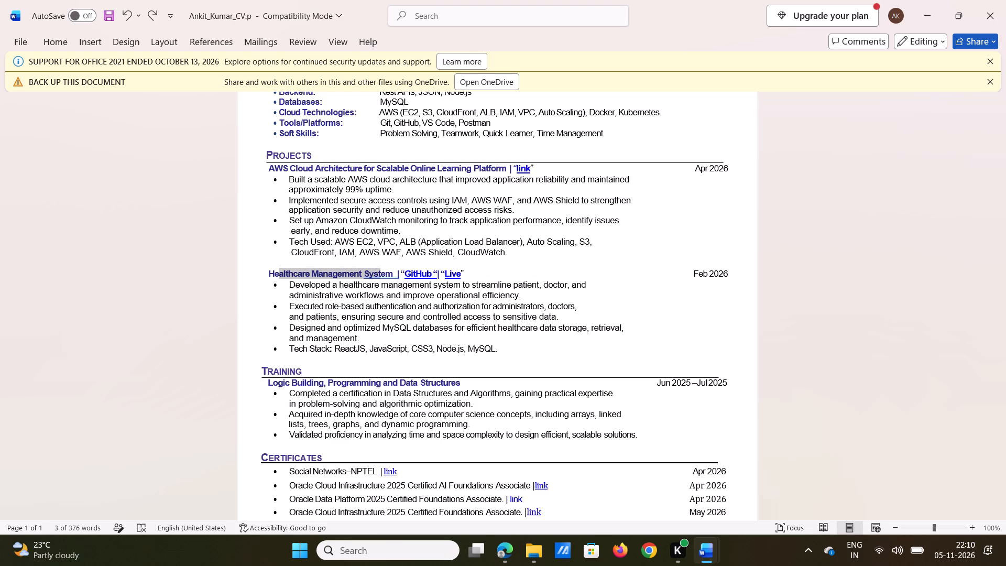
Delete the "GitHub" and "Live" links from the Healthcare Management System title line, keeping the first separator.
{"action": "left_click", "coordinate": [499, 269]}
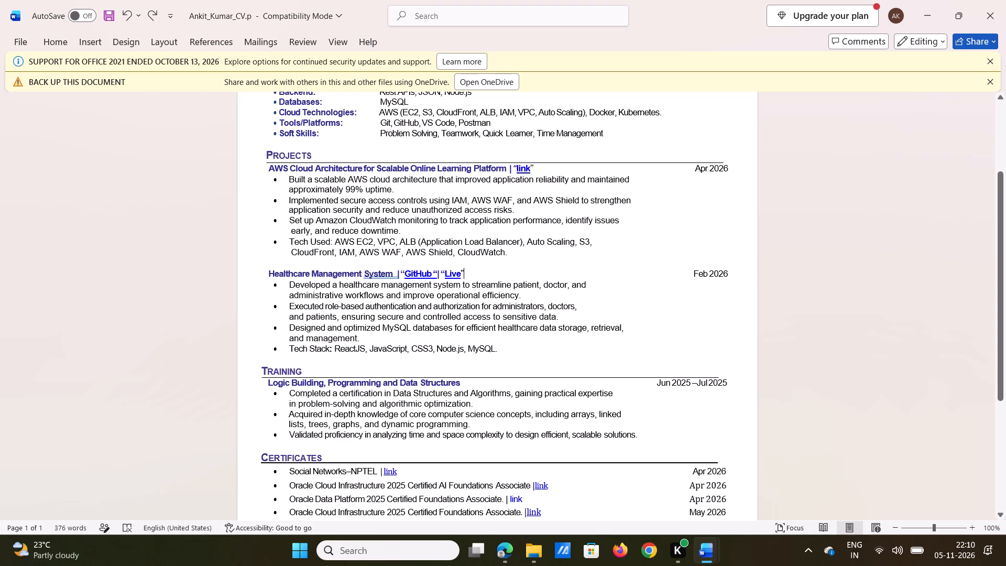
{"action": "key", "text": "BackSpace"}
{"action": "key", "text": "BackSpace"}
{"action": "key", "text": "BackSpace"}
{"action": "key", "text": "BackSpace"}
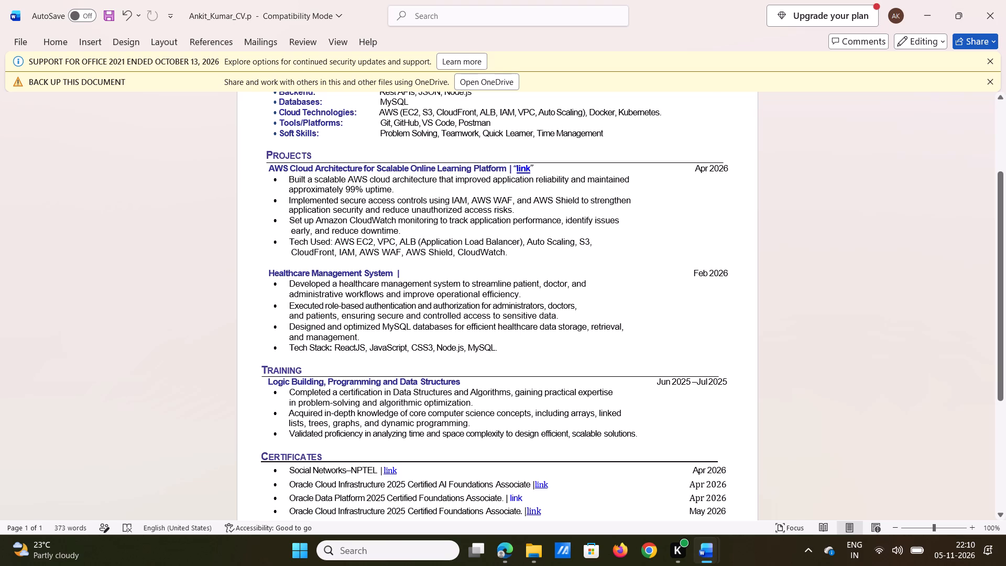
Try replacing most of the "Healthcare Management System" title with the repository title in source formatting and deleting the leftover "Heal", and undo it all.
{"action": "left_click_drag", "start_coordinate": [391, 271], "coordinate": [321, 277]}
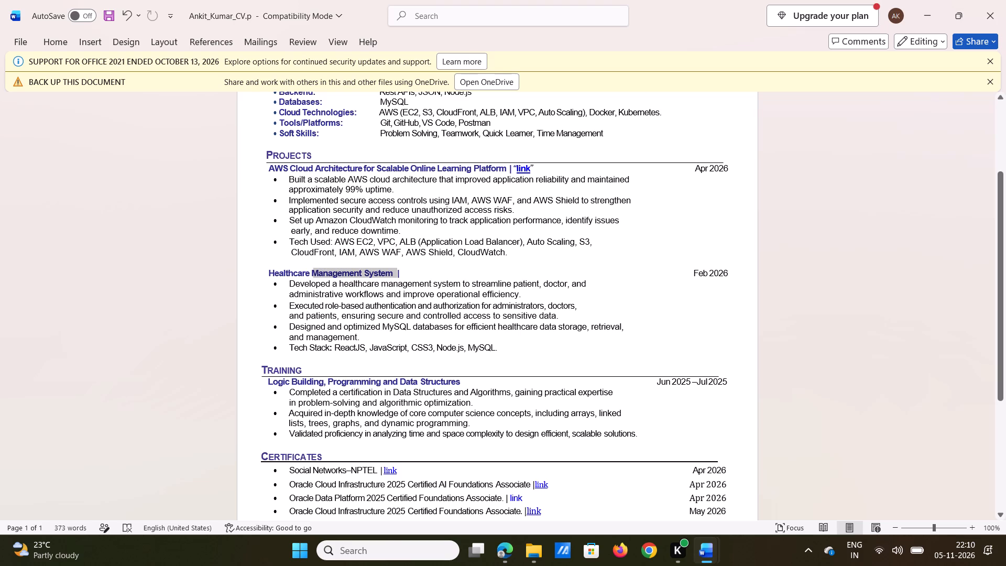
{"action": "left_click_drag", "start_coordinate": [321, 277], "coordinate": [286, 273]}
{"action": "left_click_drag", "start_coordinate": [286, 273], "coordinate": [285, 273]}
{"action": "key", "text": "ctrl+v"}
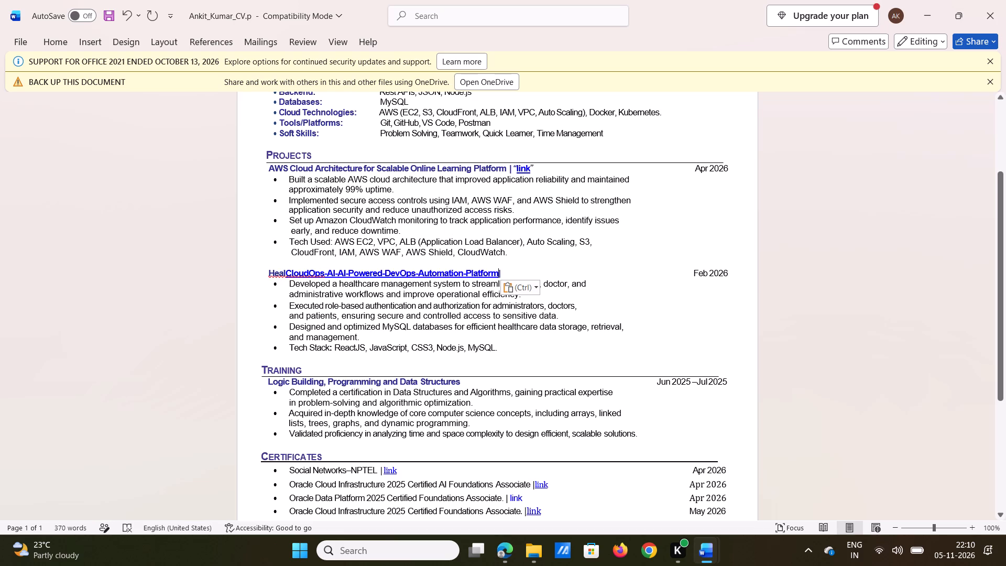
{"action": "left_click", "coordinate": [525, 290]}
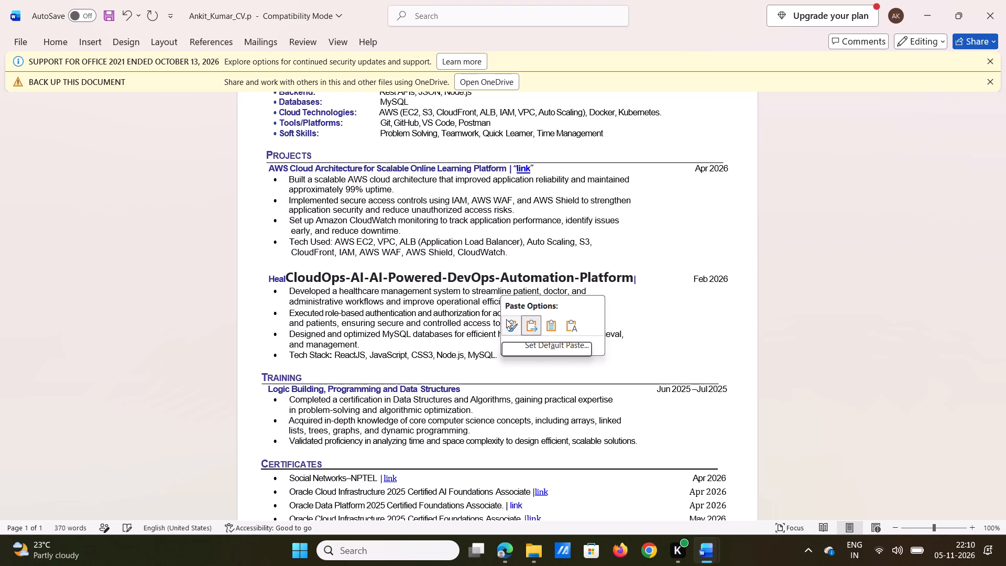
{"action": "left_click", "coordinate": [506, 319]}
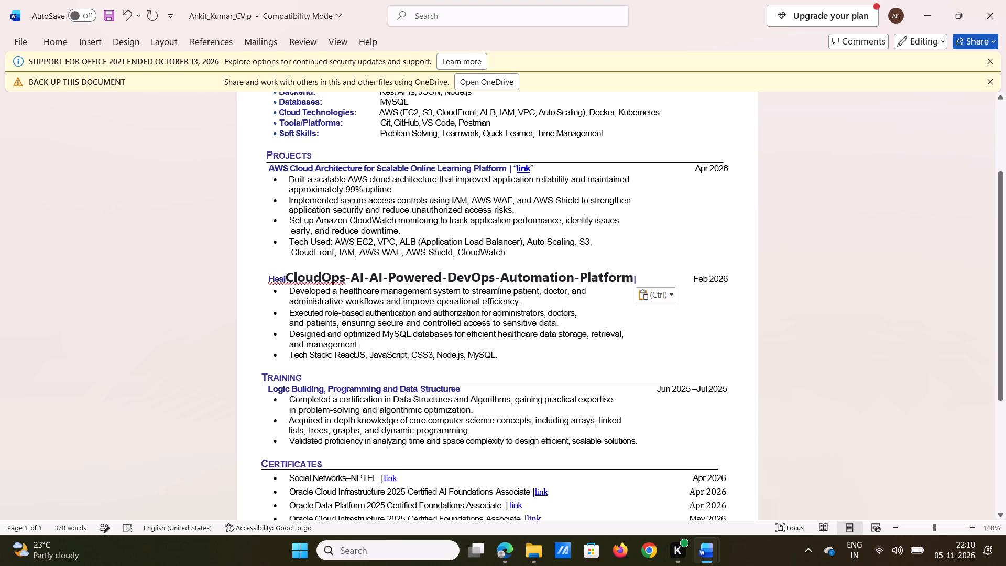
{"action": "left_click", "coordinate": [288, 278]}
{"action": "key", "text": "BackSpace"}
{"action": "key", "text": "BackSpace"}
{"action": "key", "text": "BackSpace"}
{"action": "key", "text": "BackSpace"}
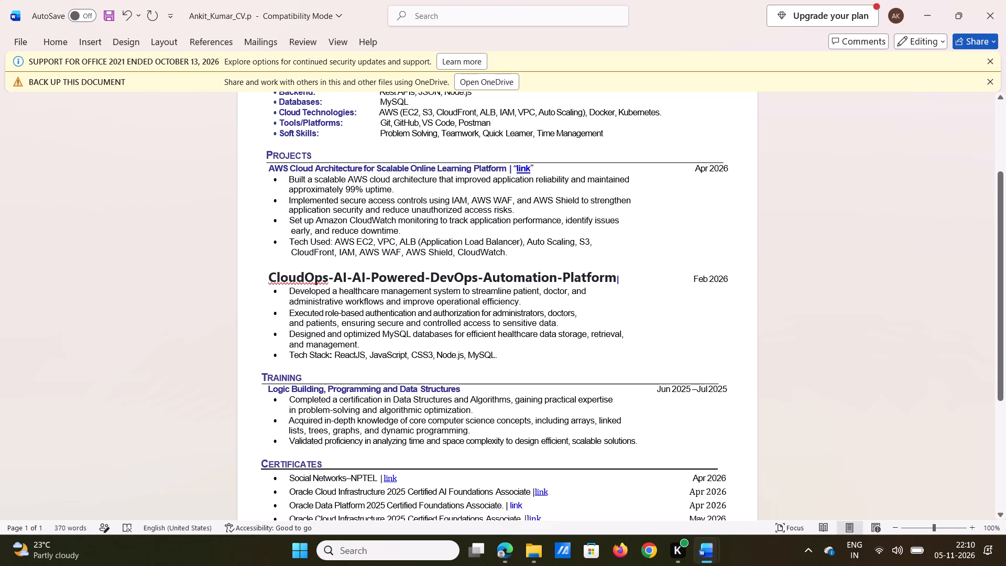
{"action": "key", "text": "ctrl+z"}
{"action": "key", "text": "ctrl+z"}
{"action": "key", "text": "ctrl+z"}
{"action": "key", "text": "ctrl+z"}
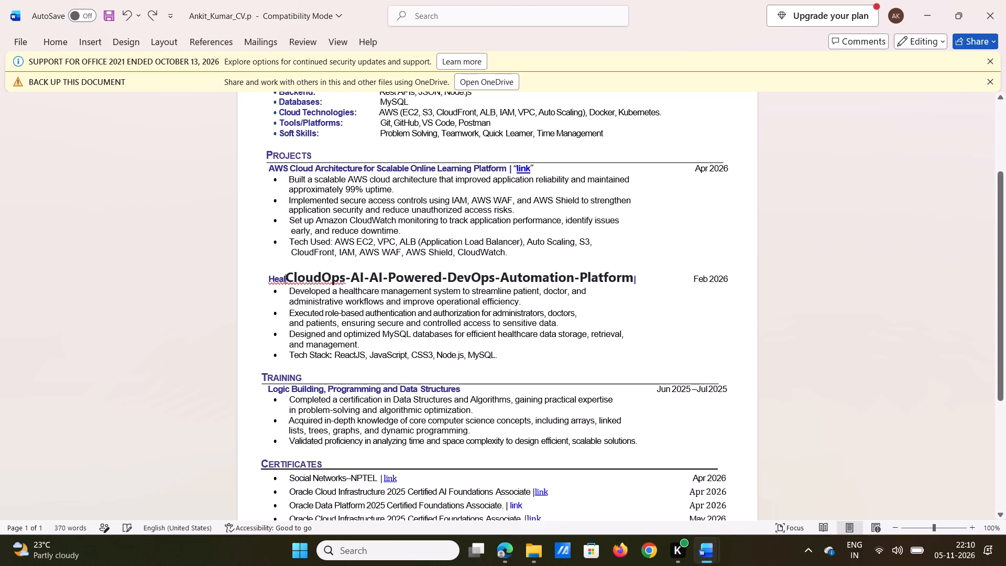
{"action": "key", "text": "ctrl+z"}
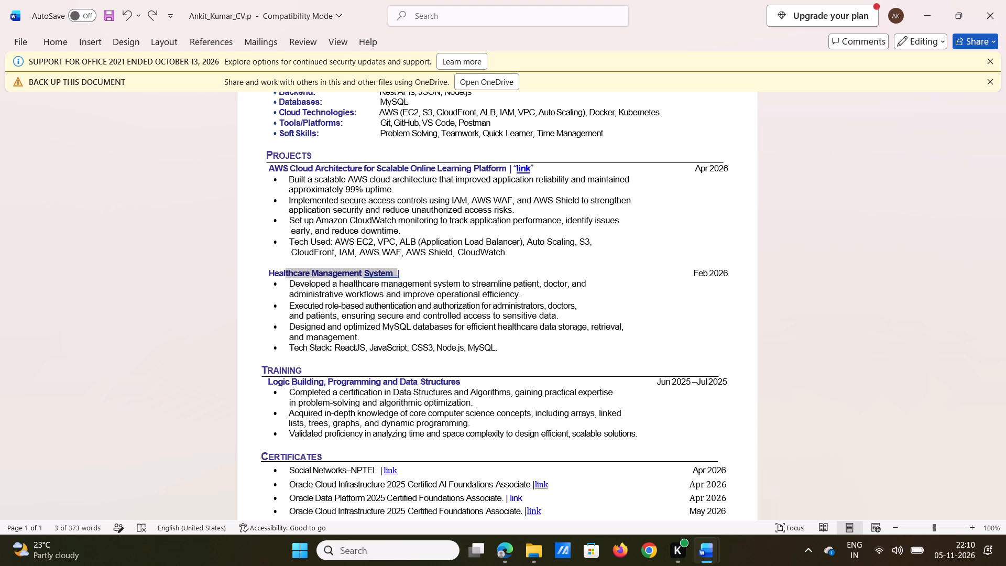
Replace the "Healthcare Management System" title with "CloudOps-AI-AI-Powered-DevOps-Automation-Platform" pasted as text only, and delete the leftover "Heal" before it.
{"action": "key", "text": "ctrl+v"}
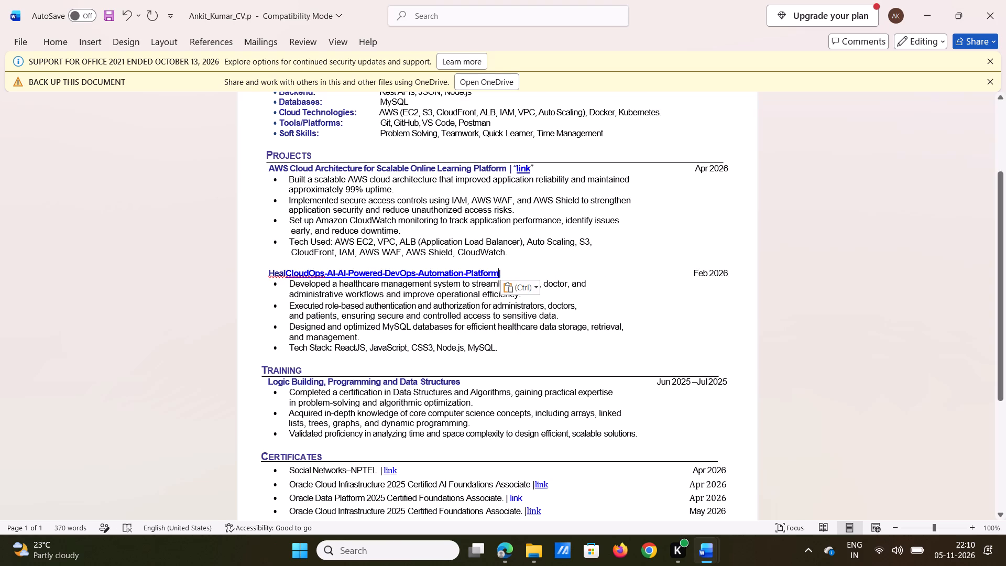
{"action": "left_click", "coordinate": [535, 291]}
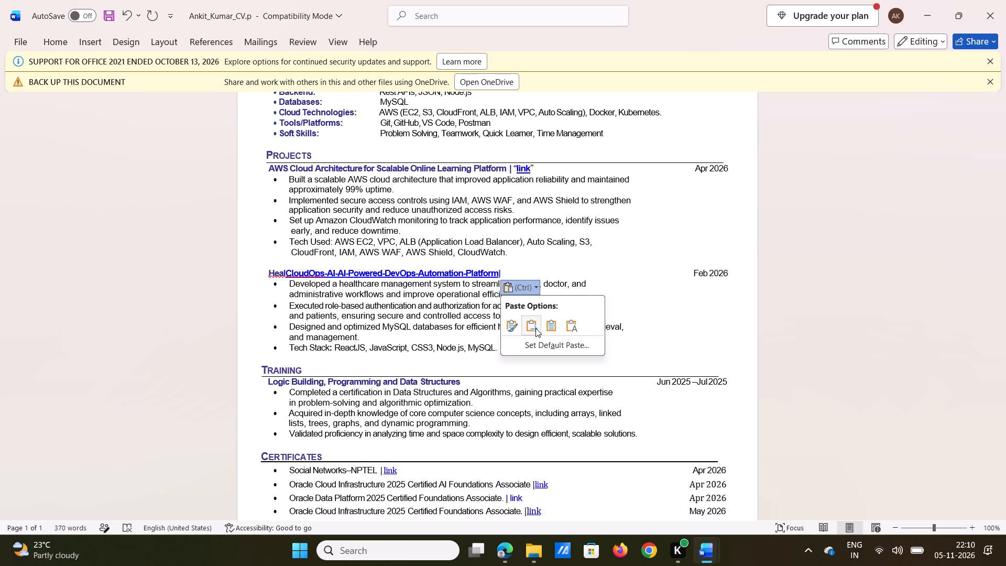
{"action": "left_click", "coordinate": [535, 328]}
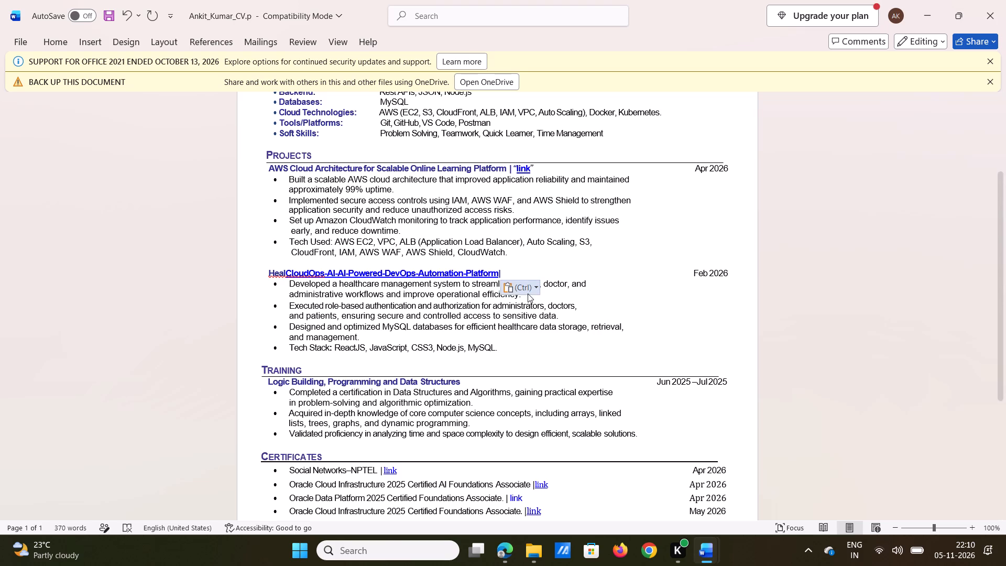
{"action": "left_click", "coordinate": [528, 293]}
{"action": "left_click", "coordinate": [505, 326]}
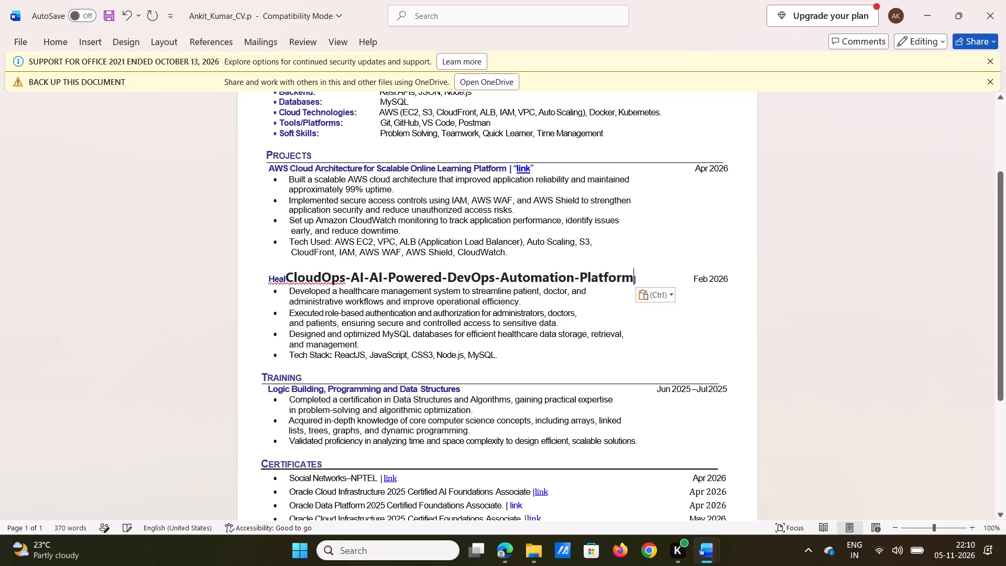
{"action": "left_click", "coordinate": [664, 290]}
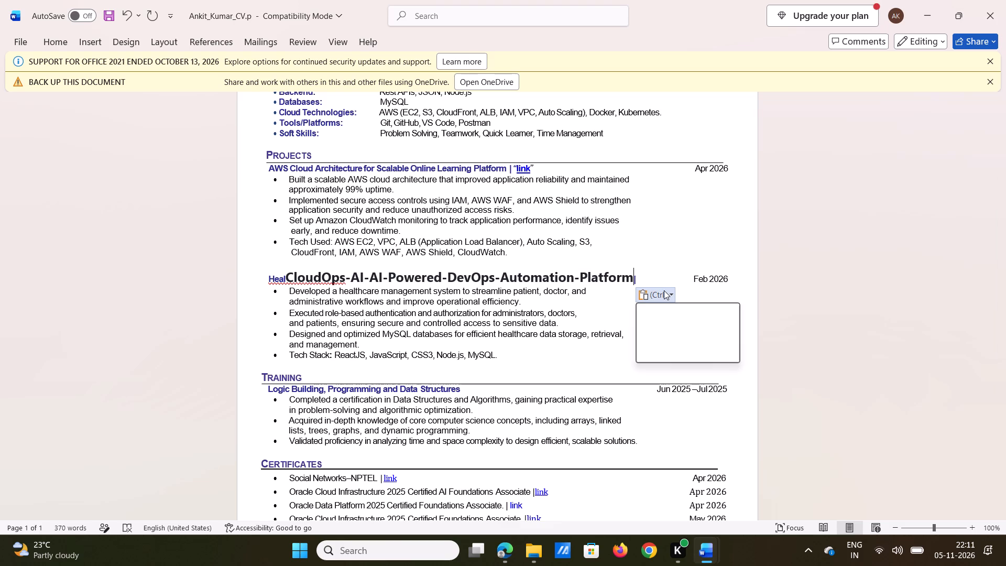
{"action": "left_click", "coordinate": [705, 330]}
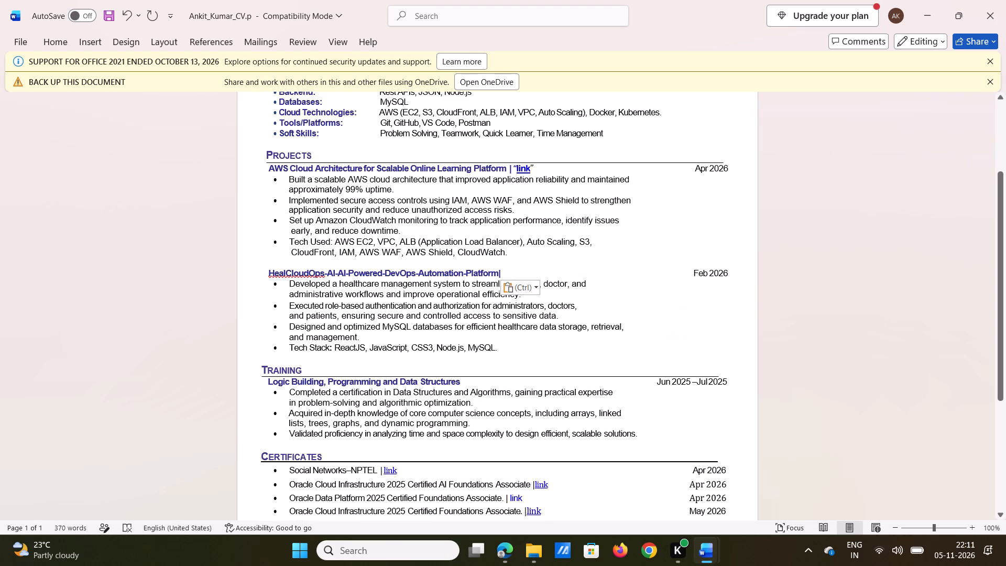
{"action": "left_click", "coordinate": [284, 269]}
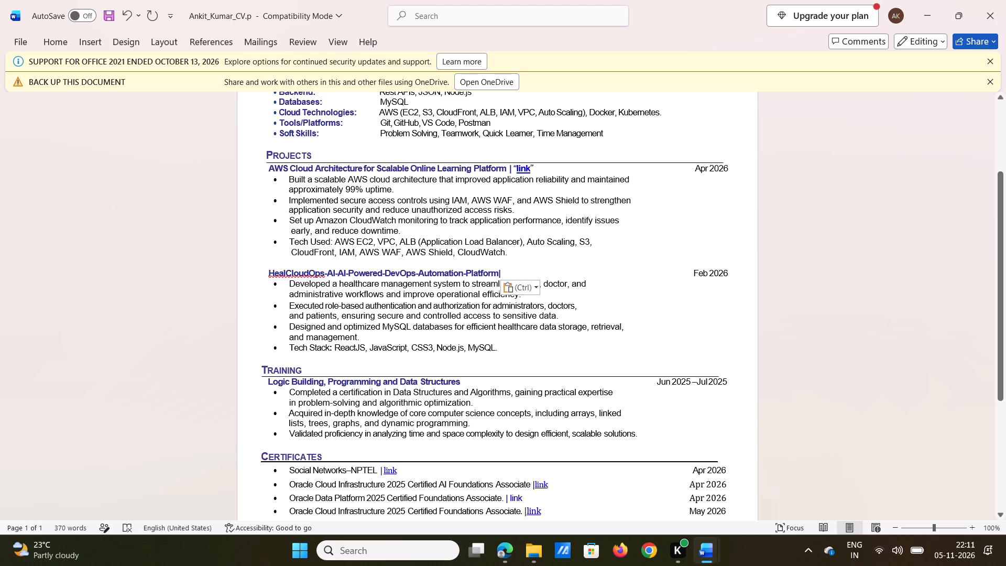
{"action": "left_click", "coordinate": [286, 271]}
{"action": "key", "text": "BackSpace"}
{"action": "key", "text": "BackSpace"}
{"action": "key", "text": "BackSpace"}
{"action": "key", "text": "BackSpace"}
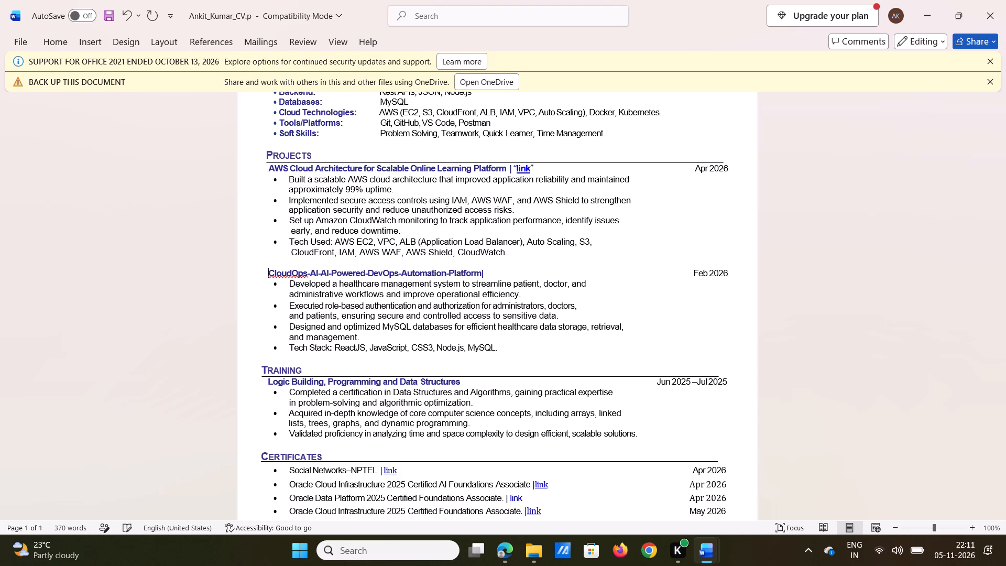
Edit the start of the new project title to read "Cloud Ops - AI-Powered", splitting "CloudOps" and removing the duplicate "AI".
{"action": "left_click", "coordinate": [305, 273]}
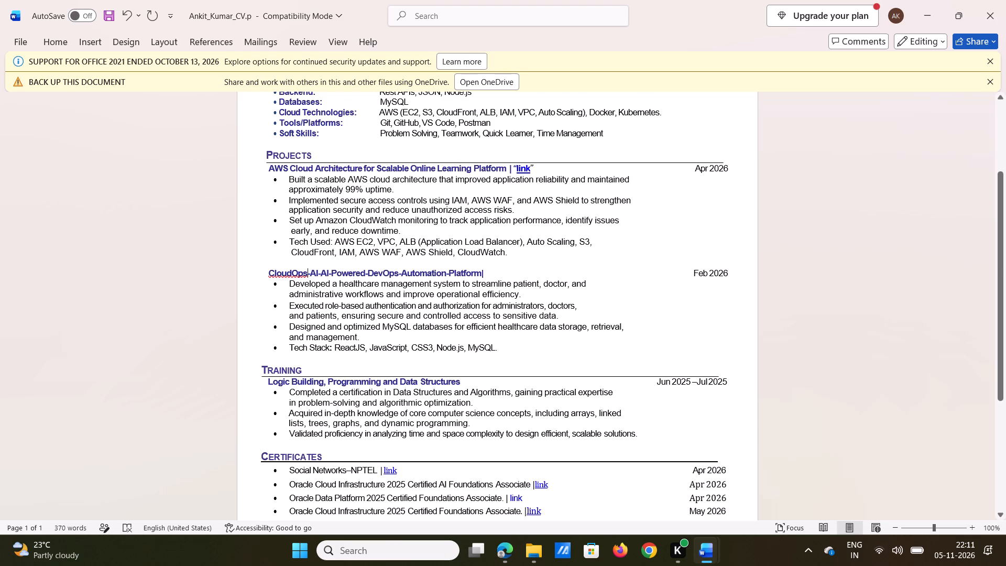
{"action": "key", "text": "space"}
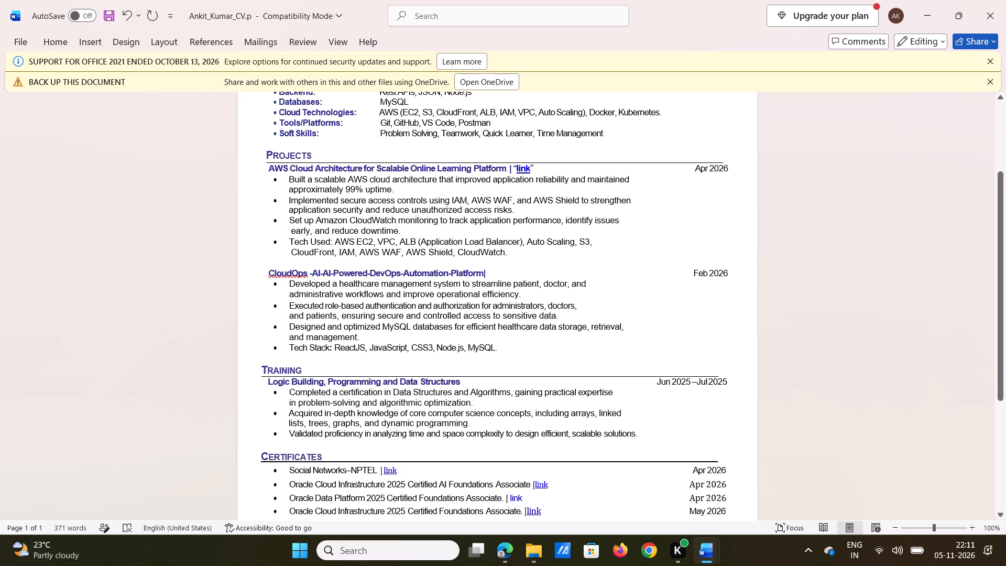
{"action": "key", "text": "space"}
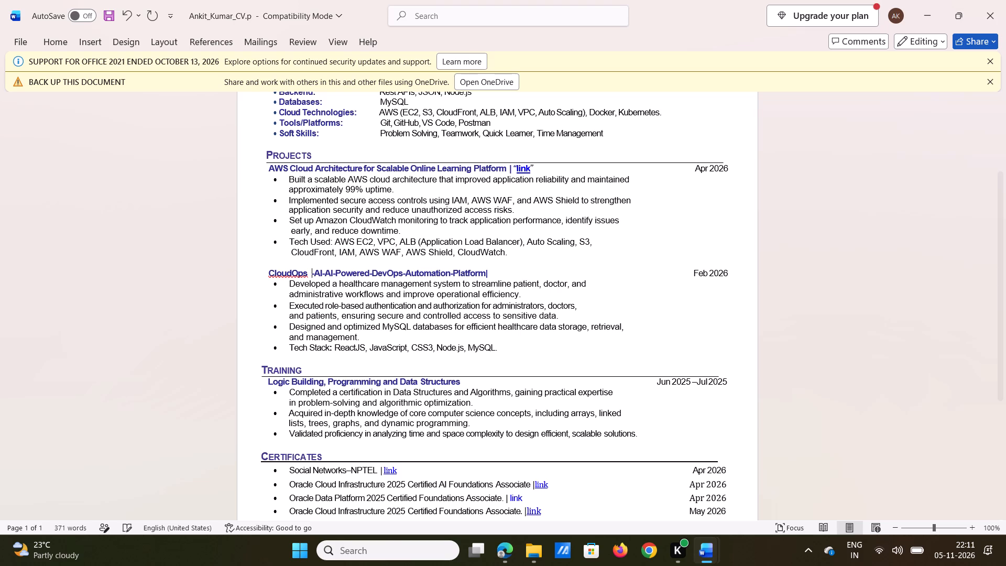
{"action": "key", "text": "BackSpace"}
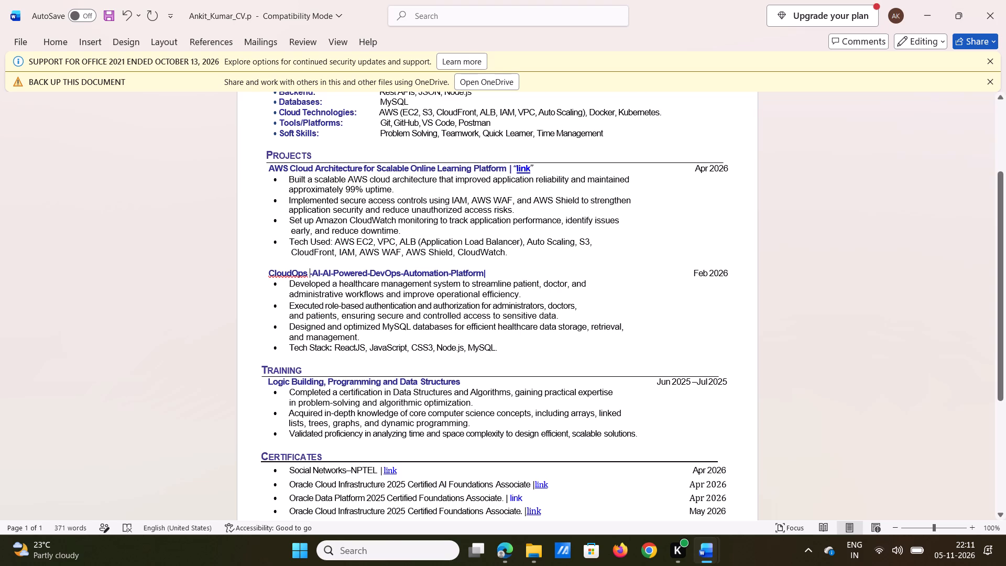
{"action": "left_click", "coordinate": [291, 273]}
{"action": "key", "text": "space"}
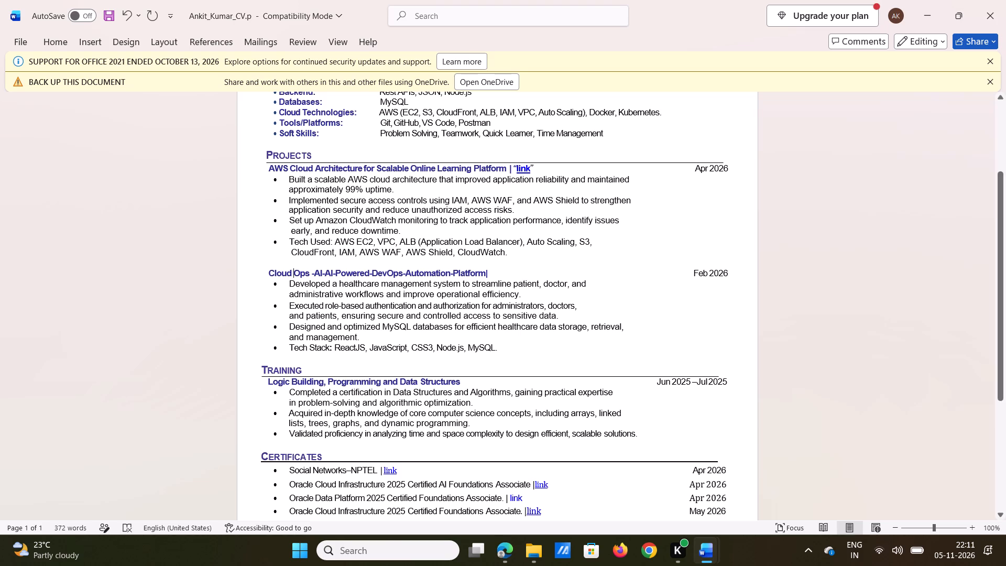
{"action": "left_click", "coordinate": [322, 275]}
{"action": "key", "text": "BackSpace"}
{"action": "key", "text": "BackSpace"}
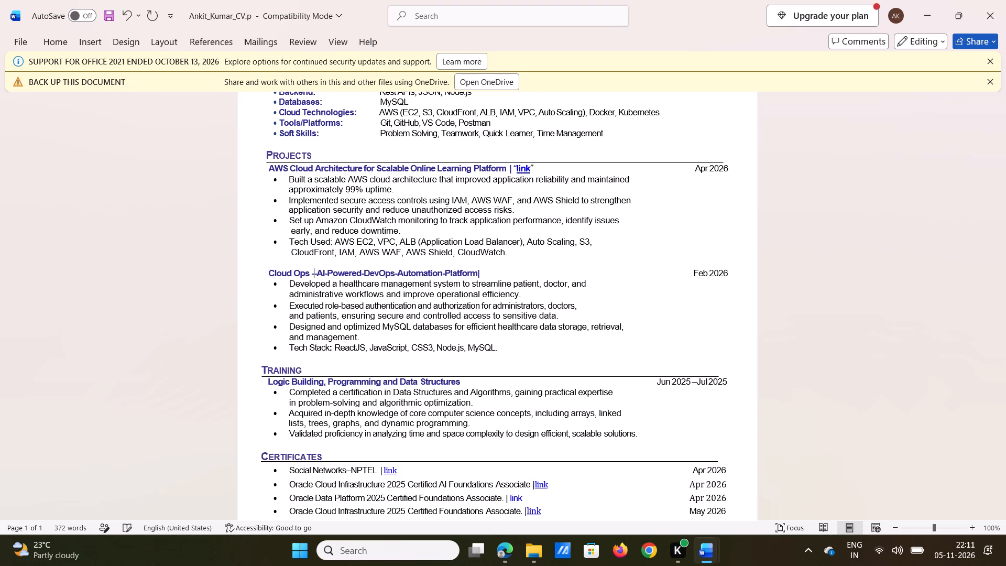
{"action": "key", "text": "BackSpace"}
{"action": "key", "text": "BackSpace"}
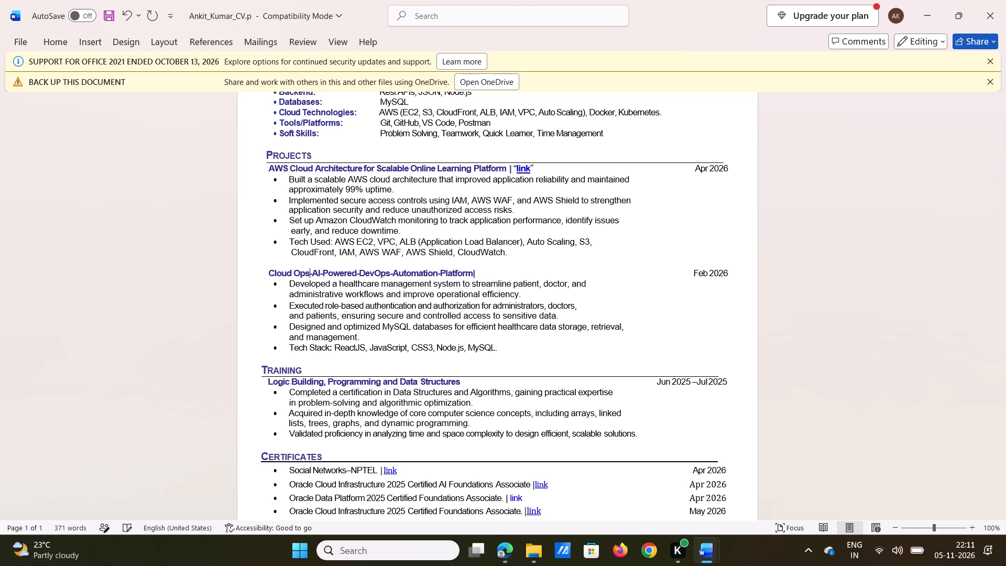
{"action": "key", "text": "space"}
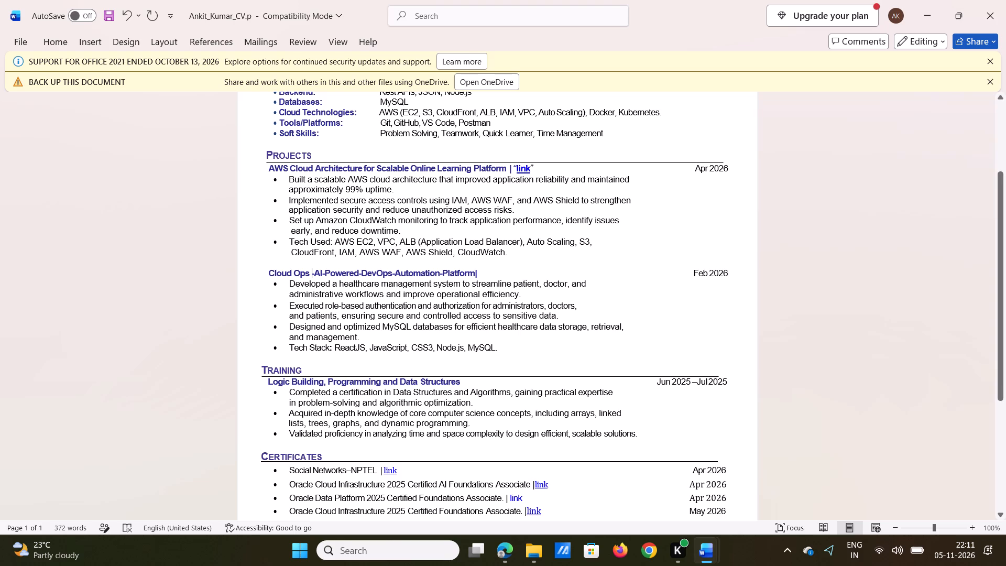
{"action": "left_click", "coordinate": [322, 272]}
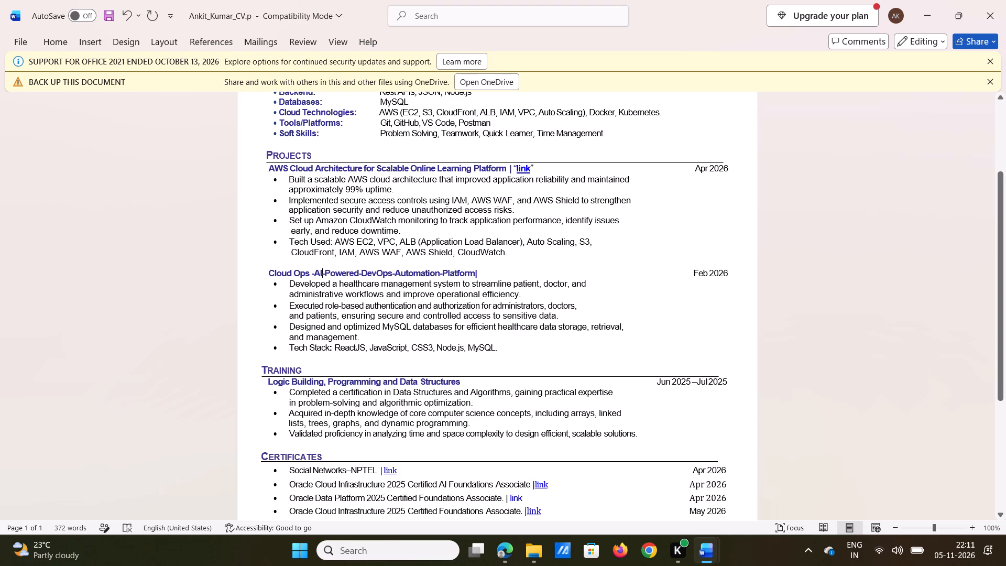
{"action": "left_click", "coordinate": [316, 273]}
{"action": "key", "text": "space"}
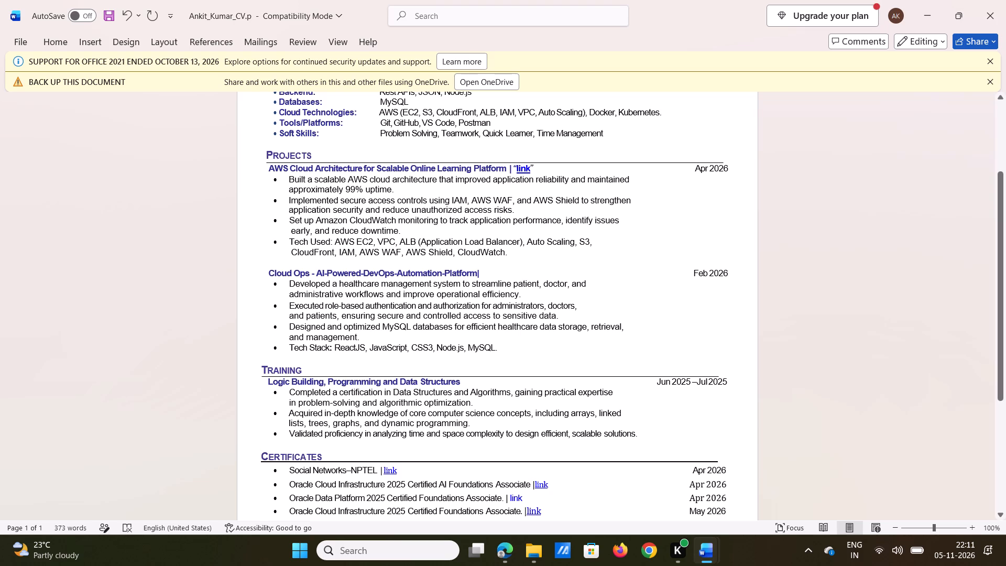
Add a space on each side of the hyphen between "AI" and "Powered" in the Cloud Ops project title.
{"action": "left_click", "coordinate": [322, 273]}
{"action": "key", "text": "space"}
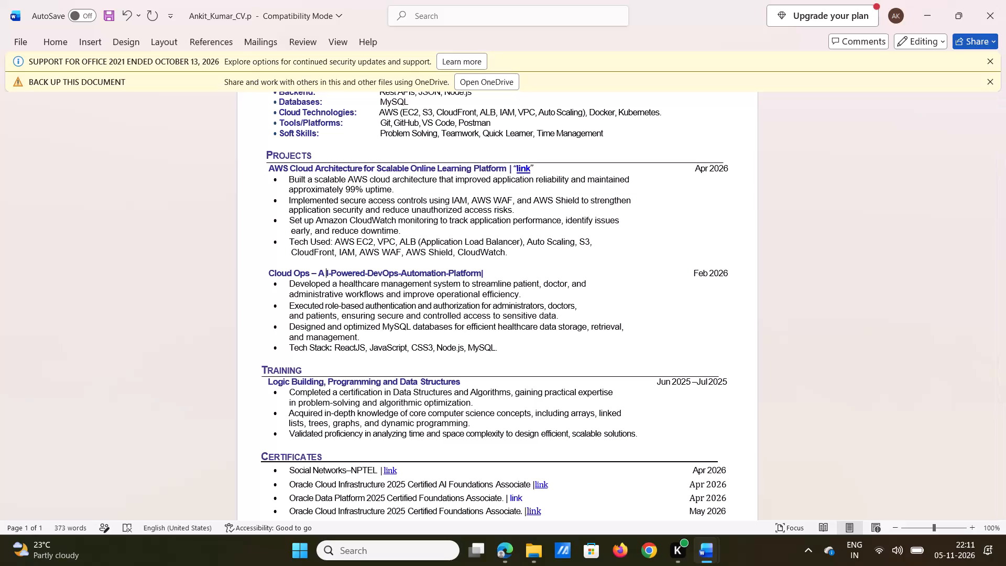
{"action": "key", "text": "BackSpace"}
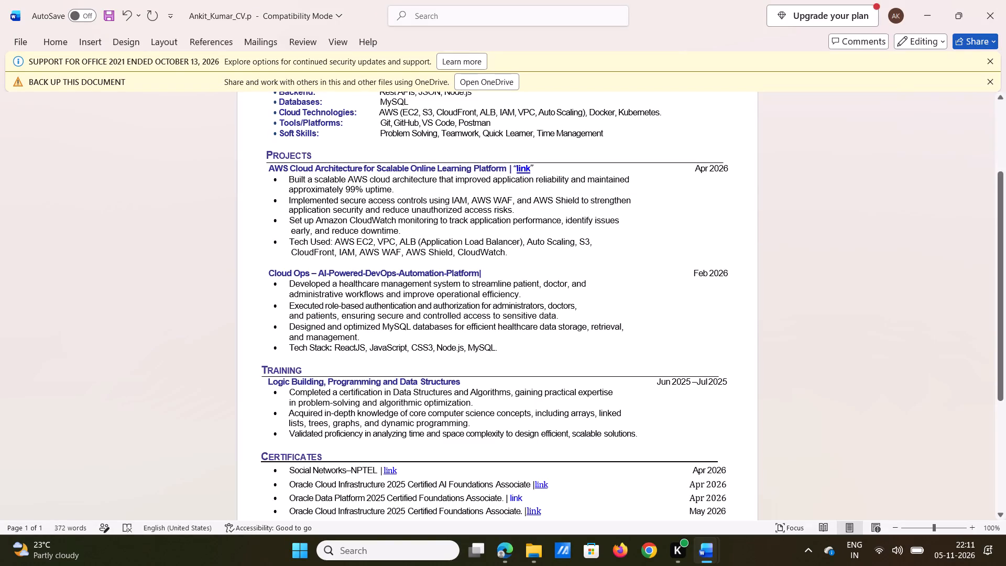
{"action": "key", "text": "Right"}
{"action": "key", "text": "space"}
{"action": "key", "text": "Right"}
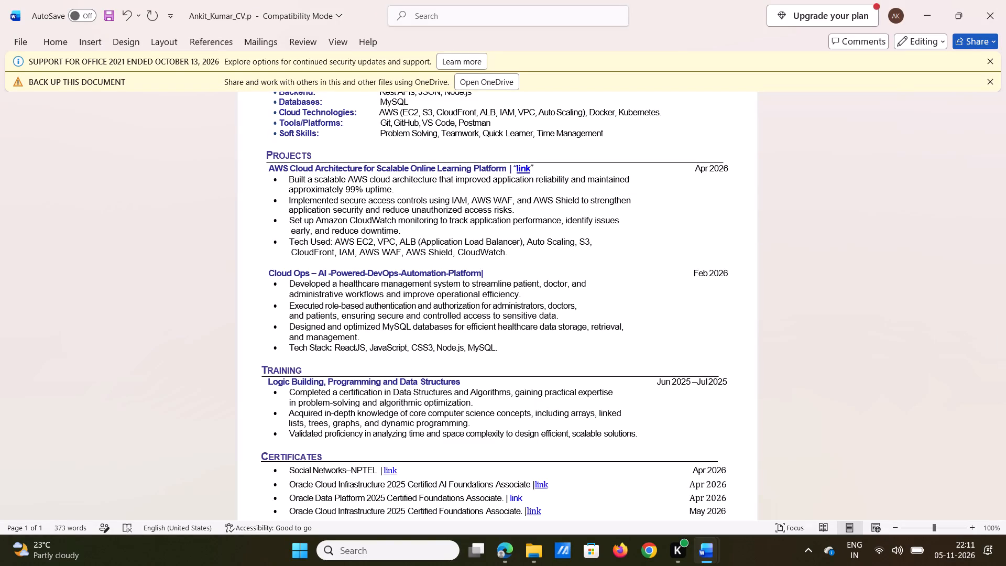
{"action": "key", "text": "space"}
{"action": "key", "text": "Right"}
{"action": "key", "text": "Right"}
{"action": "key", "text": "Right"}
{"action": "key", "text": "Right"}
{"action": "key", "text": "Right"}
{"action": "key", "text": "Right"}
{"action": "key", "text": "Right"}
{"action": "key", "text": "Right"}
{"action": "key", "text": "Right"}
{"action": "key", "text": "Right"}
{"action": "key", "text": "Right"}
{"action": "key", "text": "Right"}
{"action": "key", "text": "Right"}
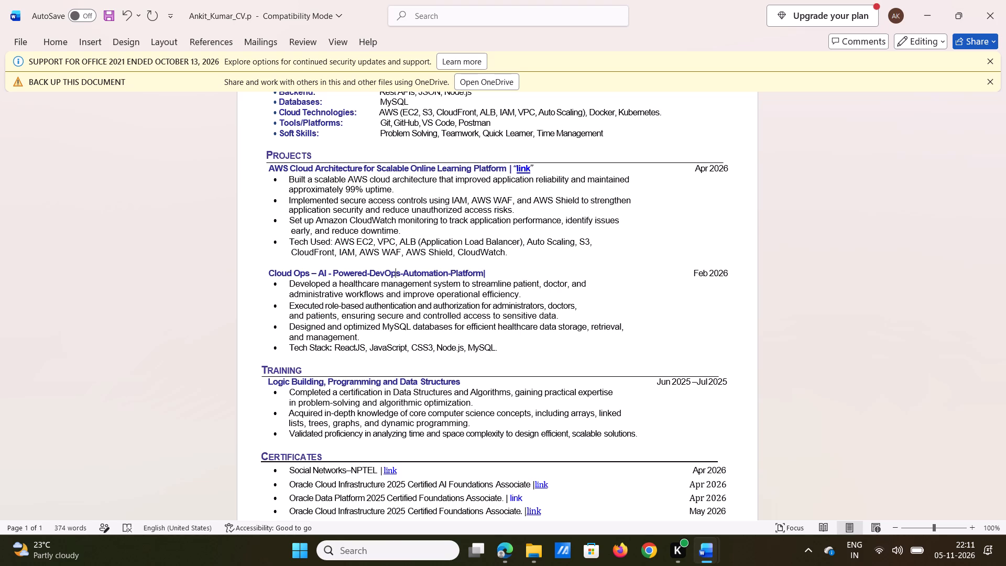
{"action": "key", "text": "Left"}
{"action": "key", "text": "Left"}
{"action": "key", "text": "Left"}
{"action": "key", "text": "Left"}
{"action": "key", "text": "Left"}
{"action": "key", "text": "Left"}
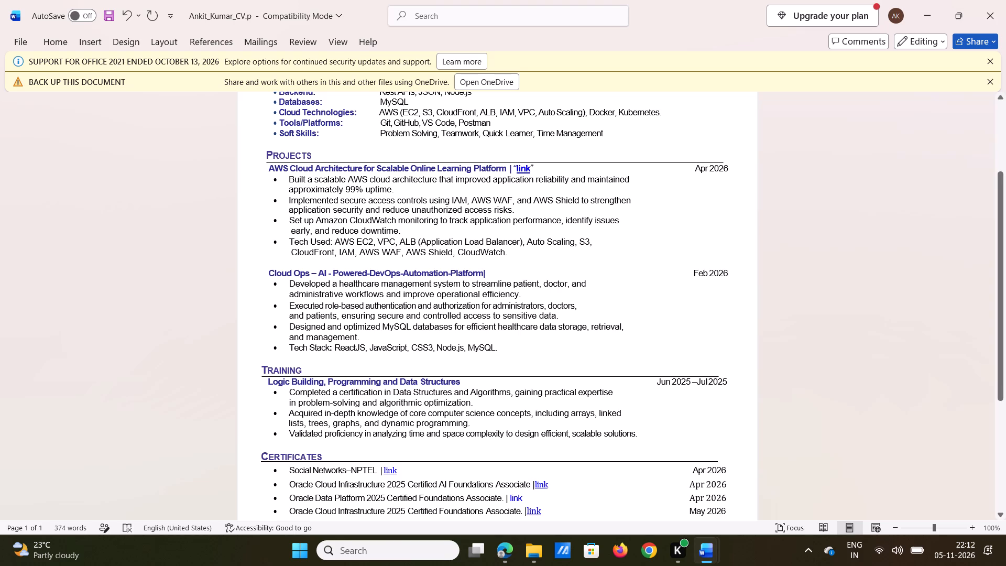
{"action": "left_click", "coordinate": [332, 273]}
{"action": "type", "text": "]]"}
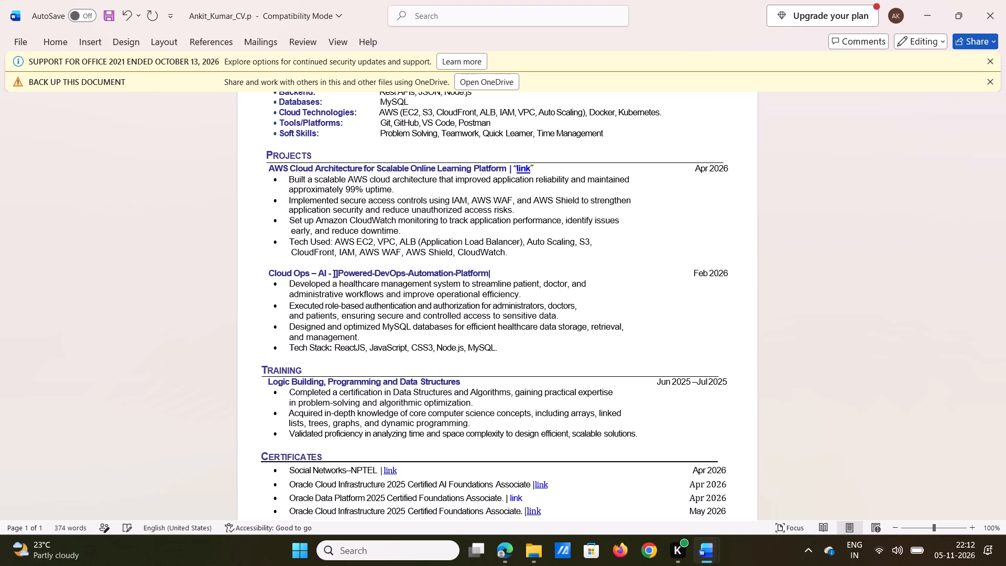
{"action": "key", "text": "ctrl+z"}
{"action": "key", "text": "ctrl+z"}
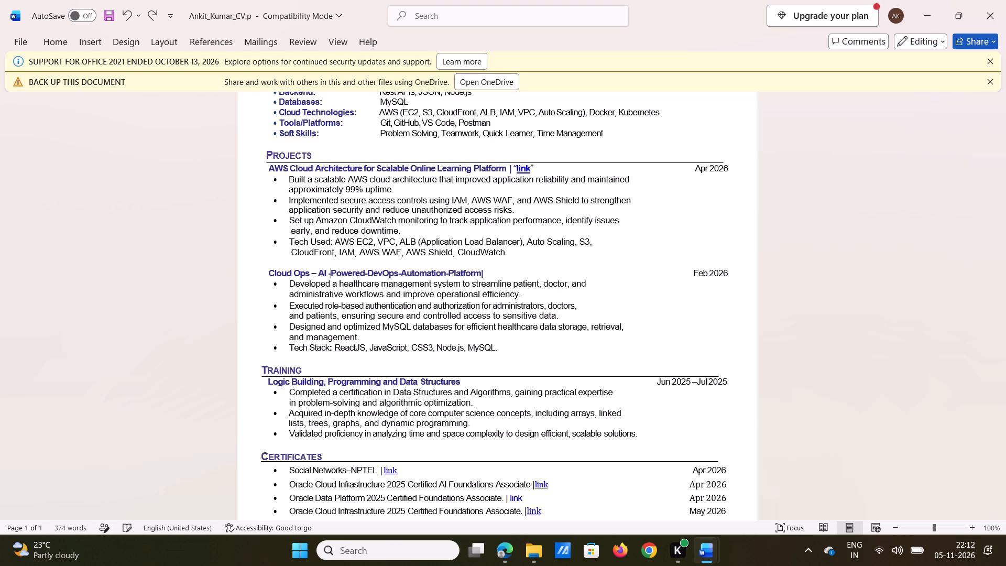
Replace the remaining hyphens after "AI" in the project title with spaces, giving "Powered DevOps Automation Platform", and add a space before the separator.
{"action": "key", "text": "BackSpace"}
{"action": "key", "text": "space"}
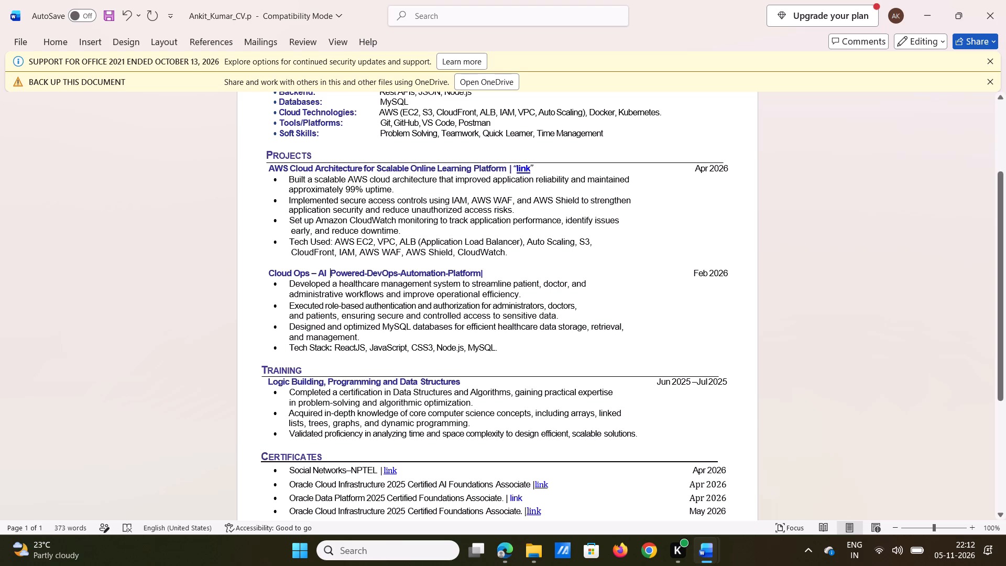
{"action": "left_click_drag", "start_coordinate": [365, 274], "coordinate": [379, 300]}
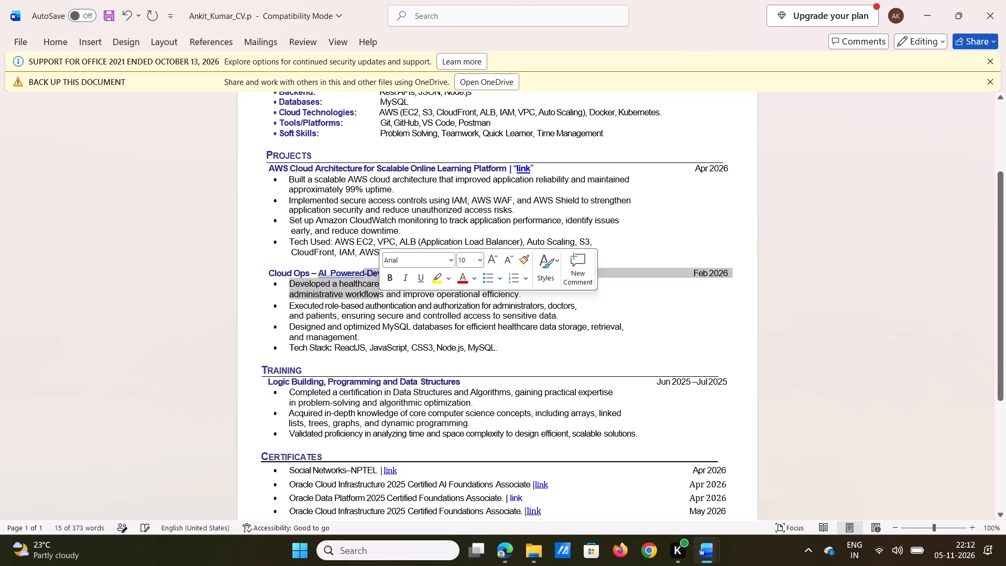
{"action": "left_click", "coordinate": [367, 276]}
{"action": "left_click", "coordinate": [364, 273]}
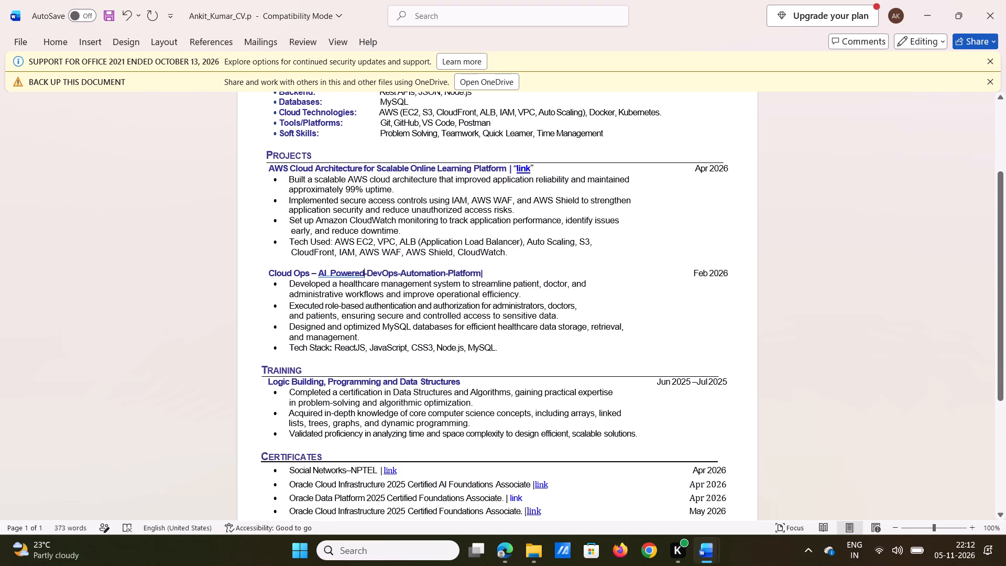
{"action": "key", "text": "Delete"}
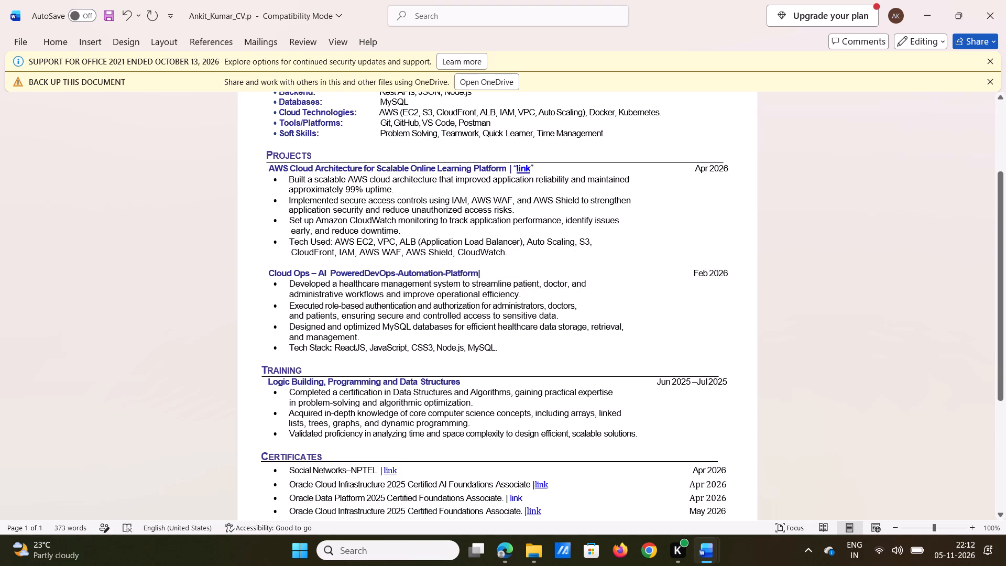
{"action": "key", "text": "space"}
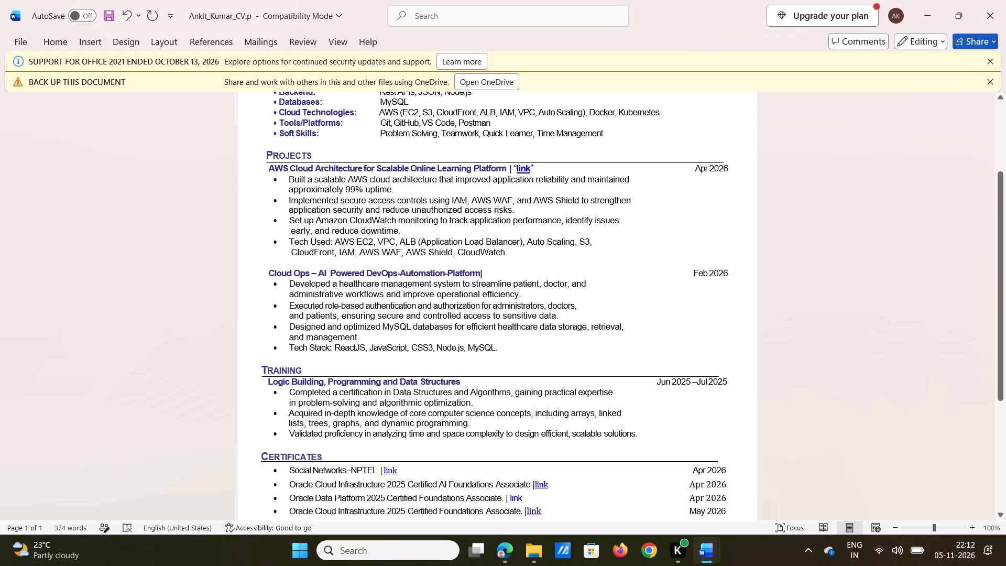
{"action": "left_click", "coordinate": [396, 271]}
{"action": "key", "text": "Delete"}
{"action": "key", "text": "space"}
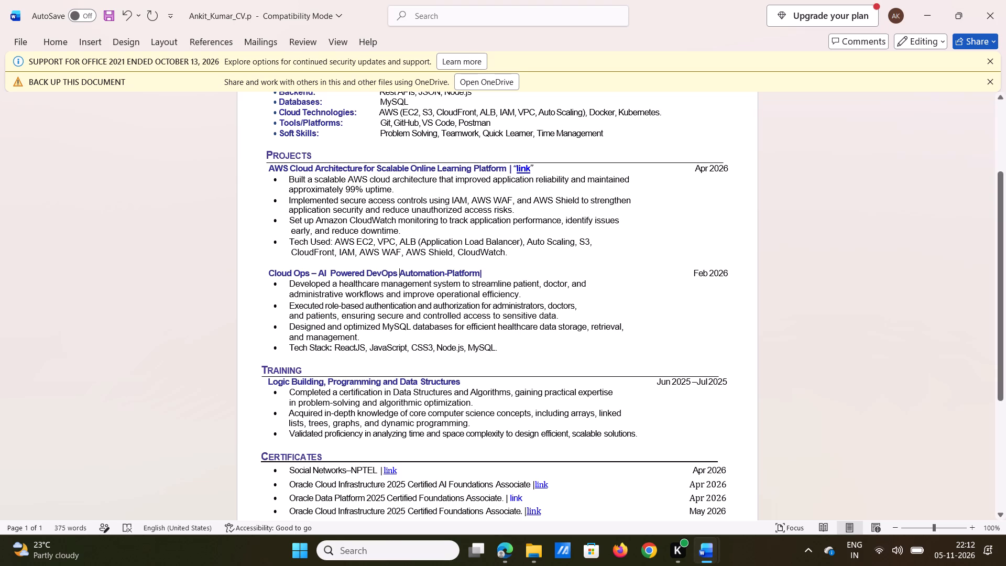
{"action": "left_click", "coordinate": [446, 271]}
{"action": "key", "text": "BackSpace"}
{"action": "key", "text": "space"}
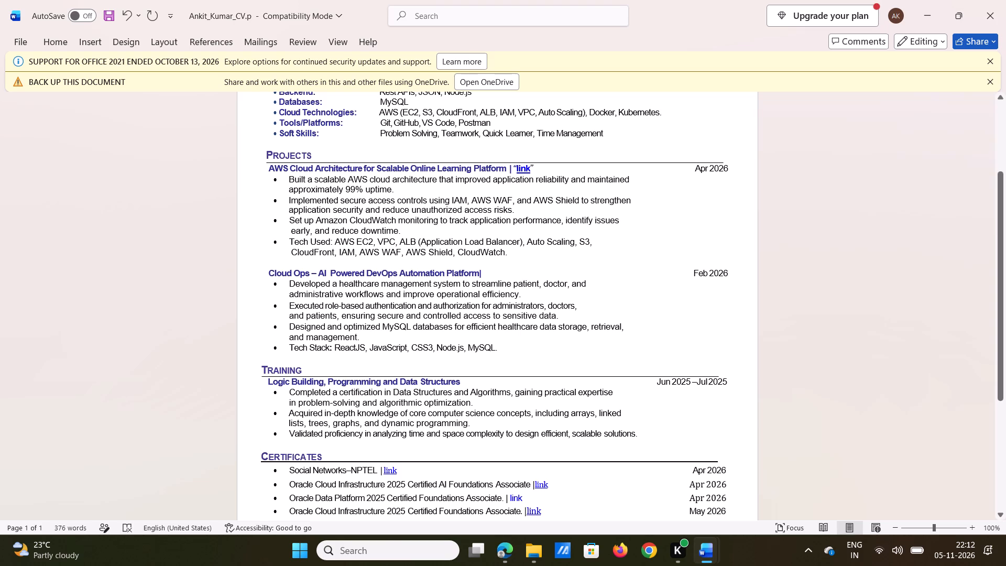
{"action": "left_click", "coordinate": [479, 274]}
{"action": "key", "text": "space"}
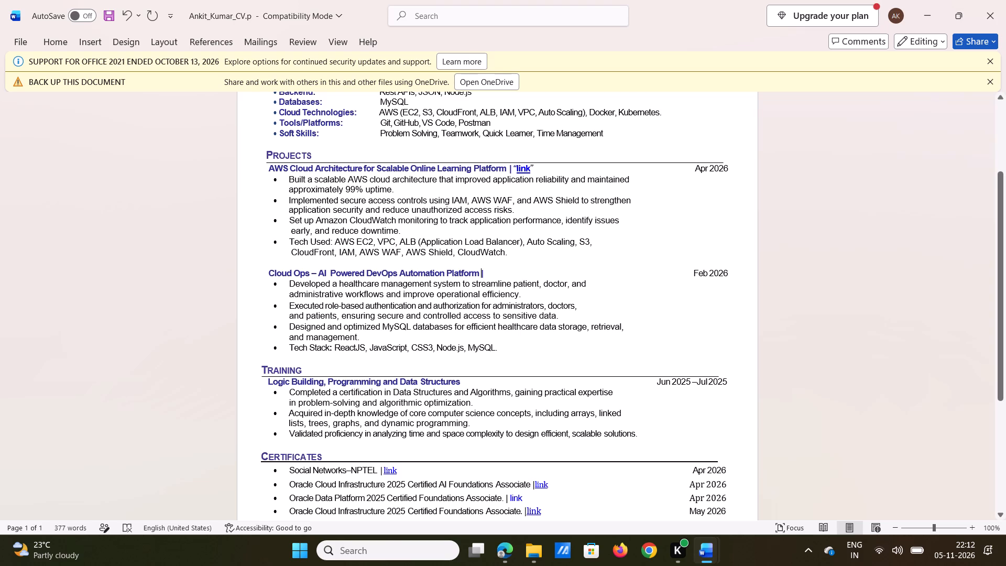
Change the month in the Cloud Ops project's date to "Oct", with a capital O and a space before the year.
{"action": "left_click", "coordinate": [709, 270]}
{"action": "key", "text": "BackSpace"}
{"action": "key", "text": "BackSpace"}
{"action": "key", "text": "BackSpace"}
{"action": "key", "text": "BackSpace"}
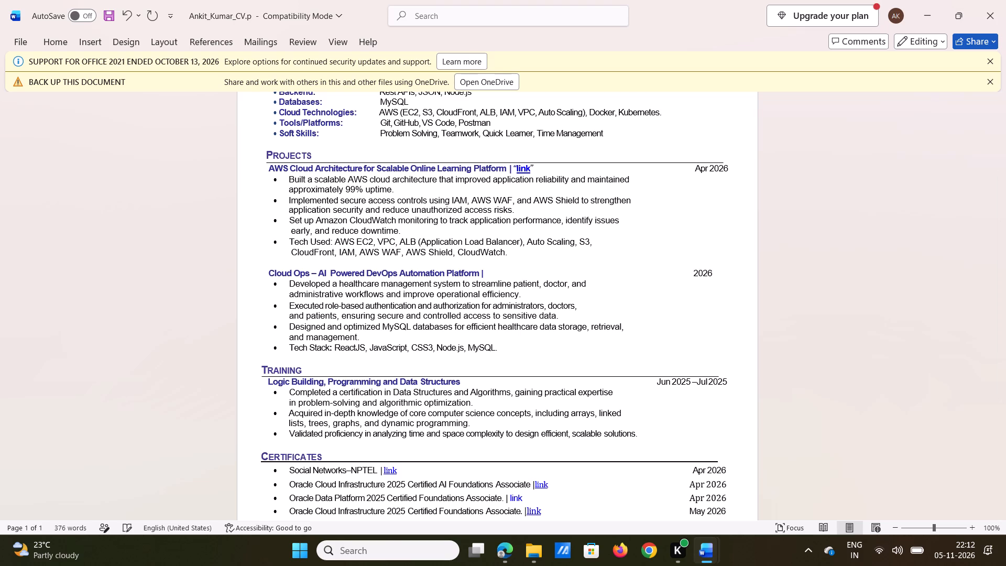
{"action": "key", "text": "o"}
{"action": "type", "text": "ct"}
{"action": "key", "text": "space"}
{"action": "left_click", "coordinate": [693, 273]}
{"action": "key", "text": "space"}
{"action": "key", "text": "BackSpace"}
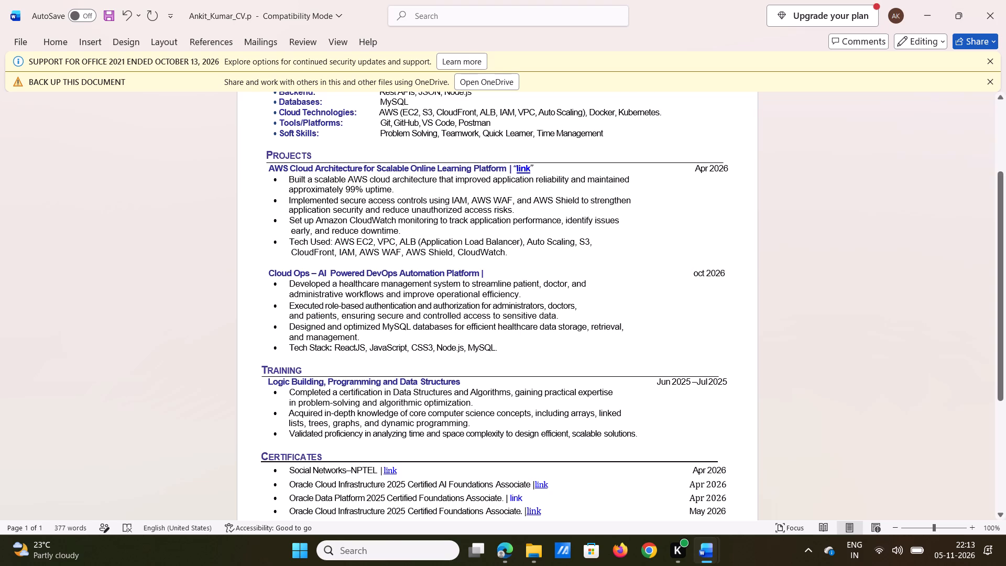
{"action": "key", "text": "Right"}
{"action": "key", "text": "BackSpace"}
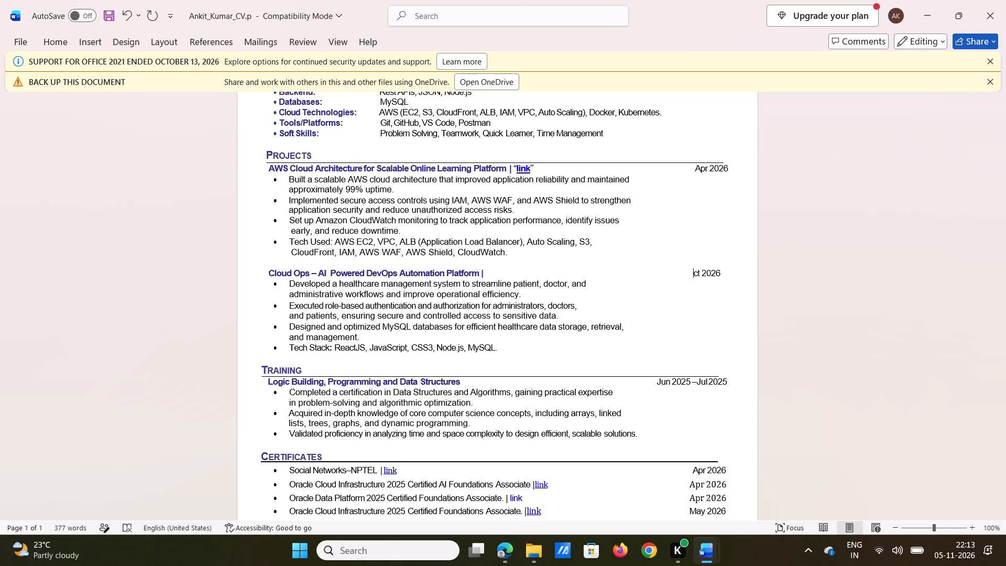
{"action": "key", "text": "shift+o"}
Add a space after the separator at the end of the Cloud Ops project title.
{"action": "left_click", "coordinate": [488, 274]}
{"action": "key", "text": "space"}
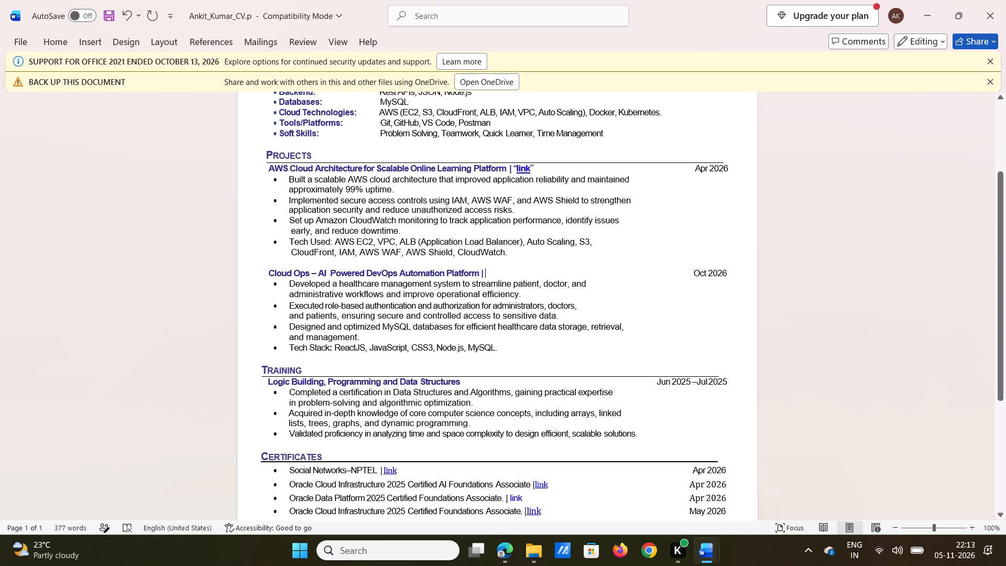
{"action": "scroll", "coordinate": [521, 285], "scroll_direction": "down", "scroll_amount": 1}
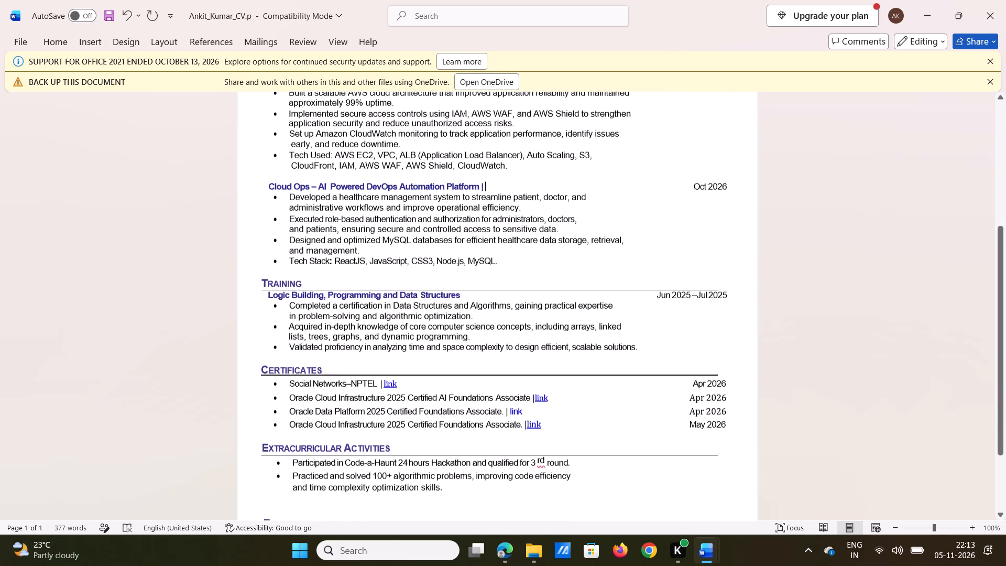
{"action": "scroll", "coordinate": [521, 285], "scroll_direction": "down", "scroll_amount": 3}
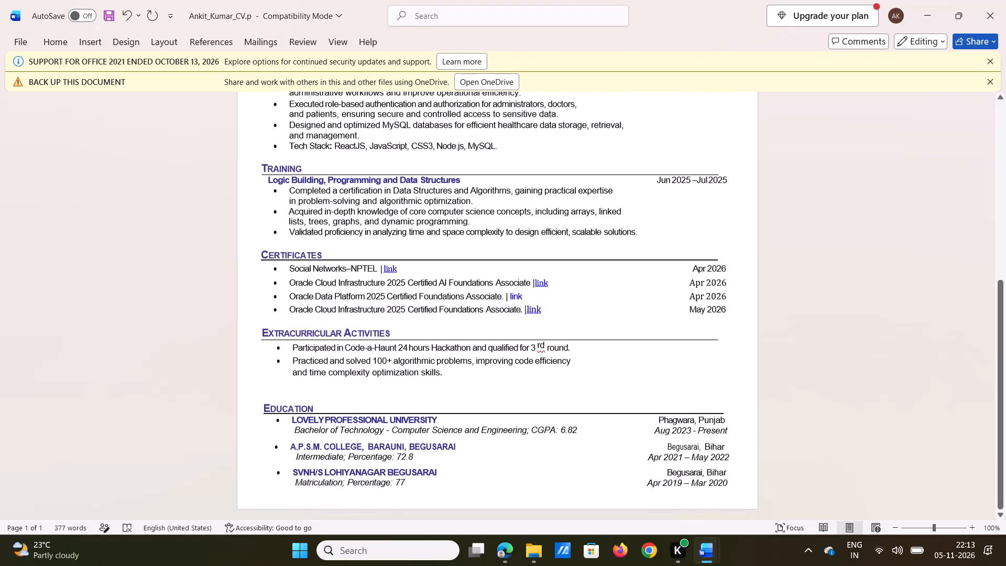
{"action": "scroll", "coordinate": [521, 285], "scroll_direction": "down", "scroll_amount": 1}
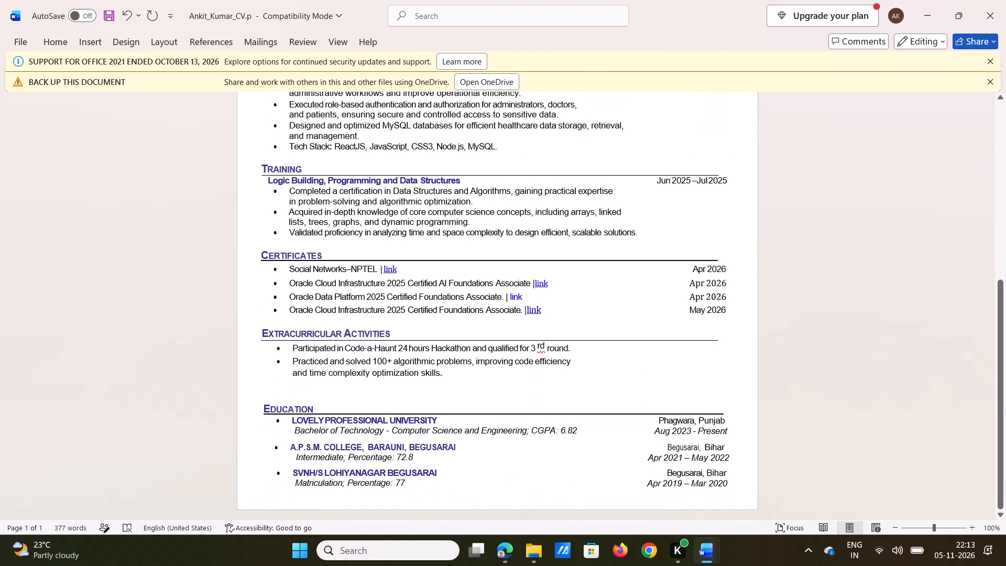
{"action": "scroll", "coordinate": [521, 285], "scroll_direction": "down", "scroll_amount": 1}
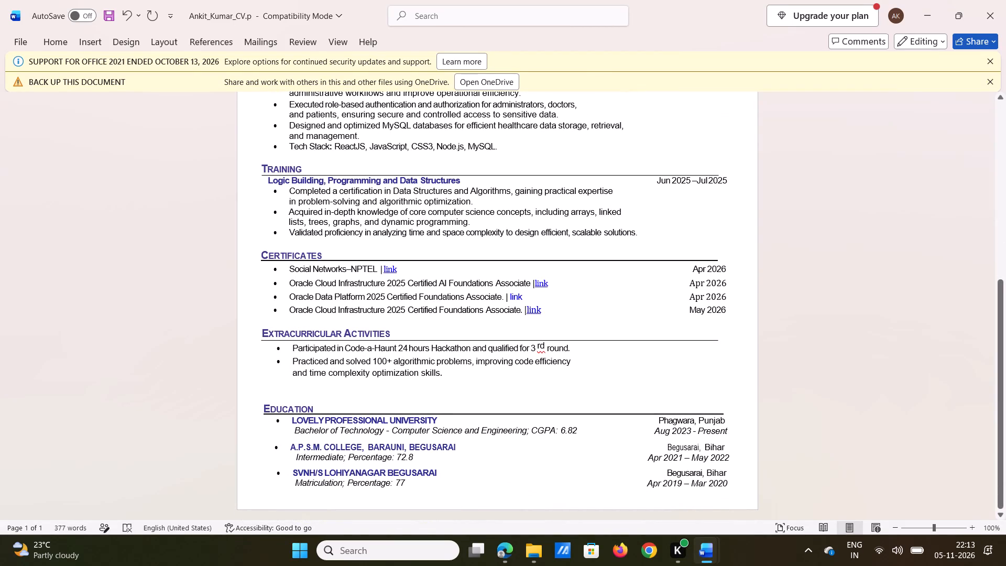
Set the CGPA in the Lovely Professional University education entry to 6.86.
{"action": "left_click", "coordinate": [579, 428]}
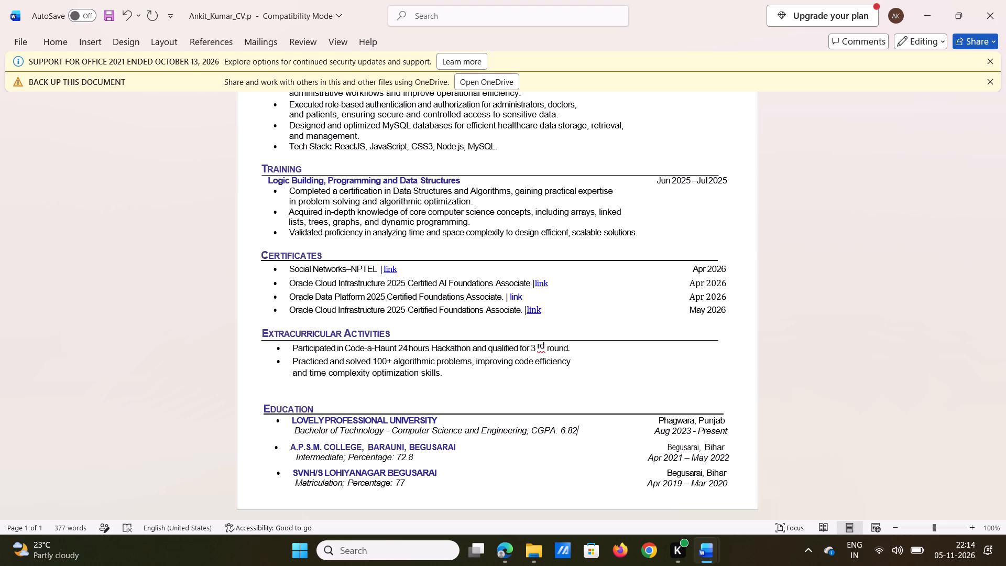
{"action": "key", "text": "BackSpace"}
{"action": "key", "text": "6"}
Copy all four bullets under the Cloud Ops project, from the healthcare management system description through the Tech Stack line.
{"action": "scroll", "coordinate": [599, 343], "scroll_direction": "up", "scroll_amount": 1}
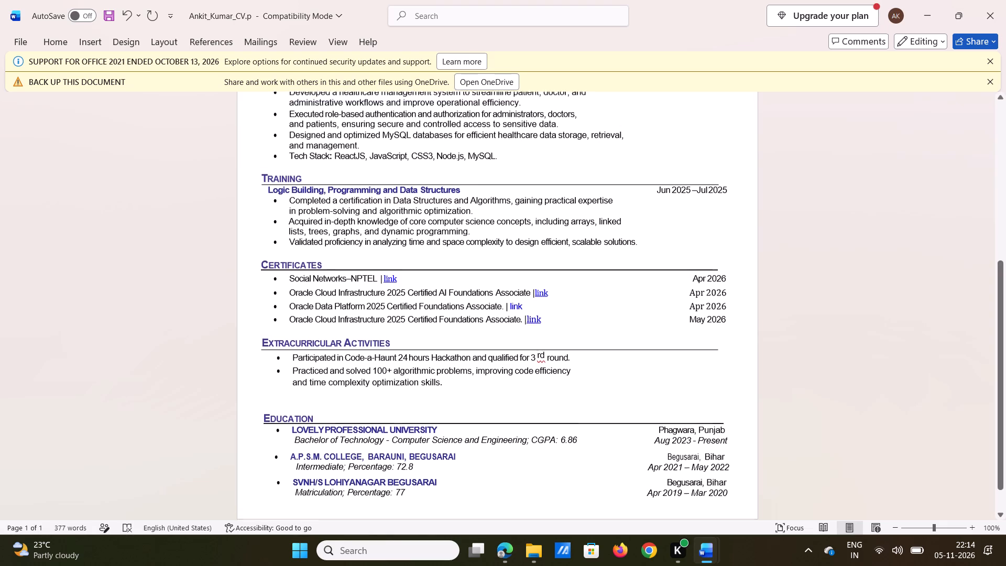
{"action": "scroll", "coordinate": [599, 343], "scroll_direction": "up", "scroll_amount": 1}
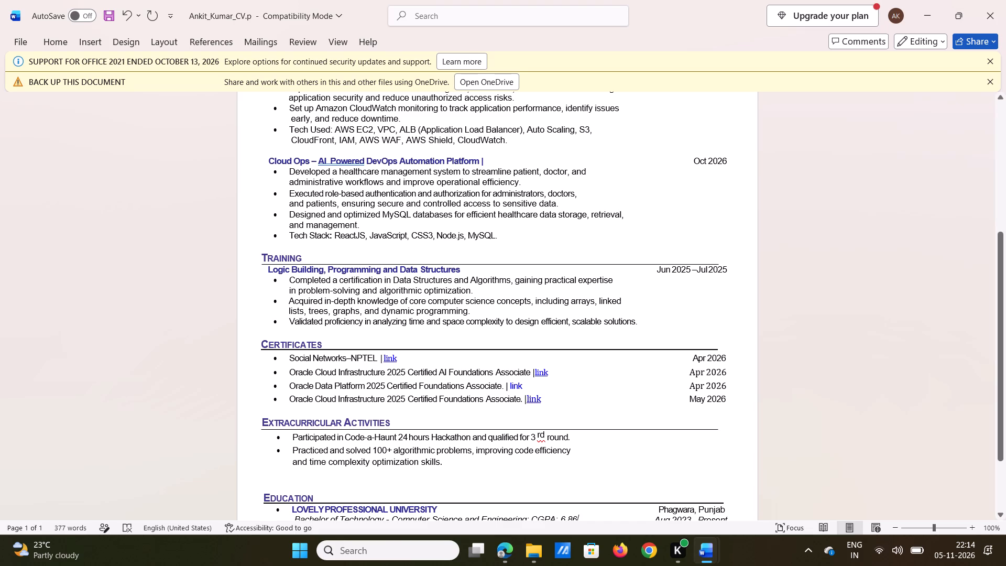
{"action": "left_click_drag", "start_coordinate": [497, 237], "coordinate": [300, 175]}
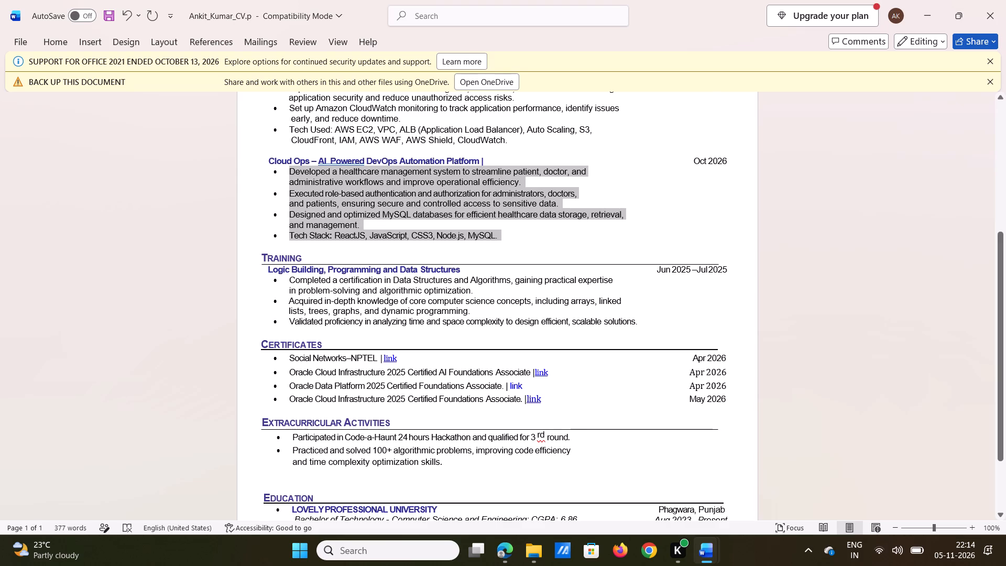
{"action": "left_click_drag", "start_coordinate": [300, 175], "coordinate": [297, 172]}
{"action": "key", "text": "ctrl+c"}
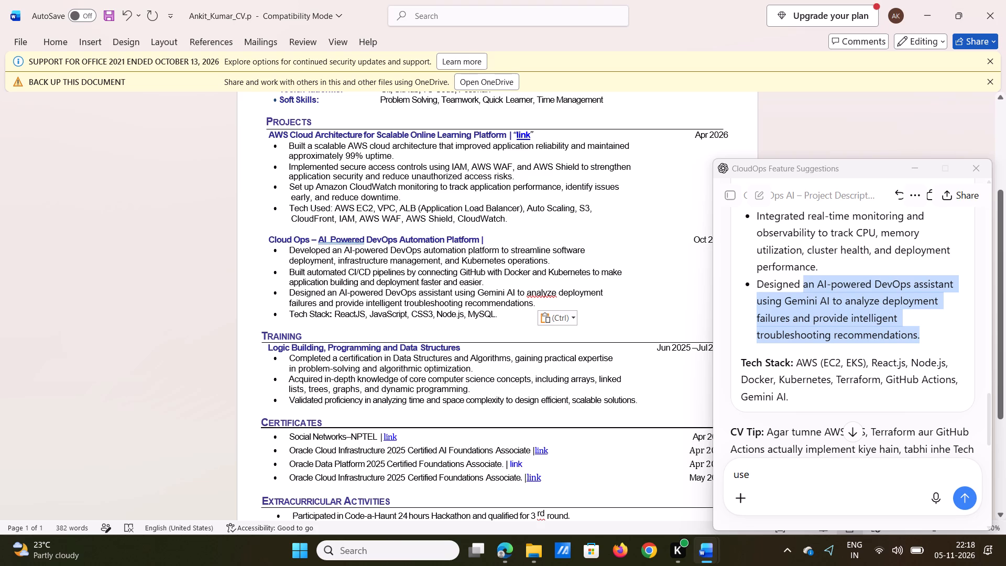
Review the Cloud Ops project's three new bullets alongside the AWS project's first bullet, checking the word "analyze" in the third.
{"action": "left_click_drag", "start_coordinate": [402, 160], "coordinate": [312, 133]}
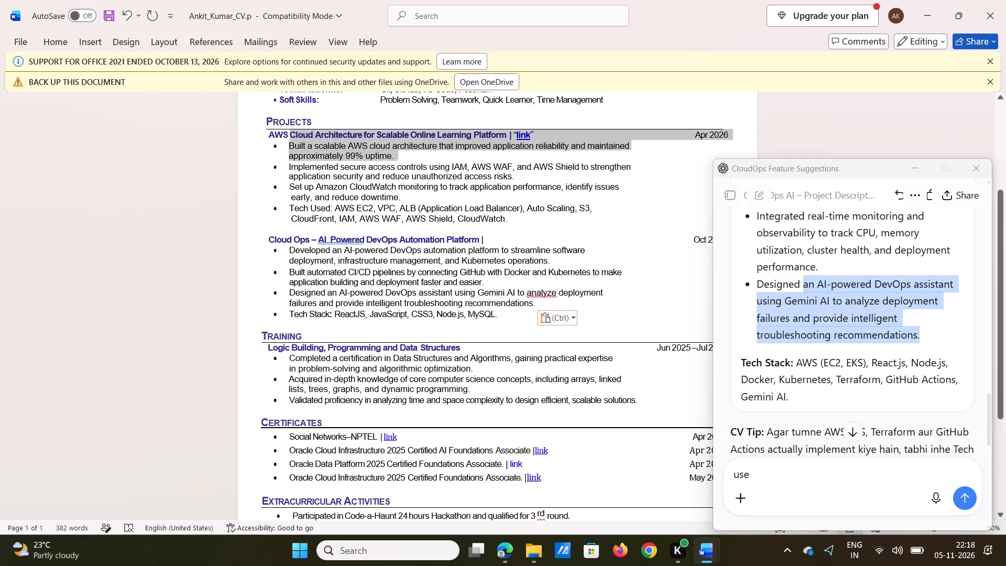
{"action": "left_click_drag", "start_coordinate": [312, 133], "coordinate": [290, 147]}
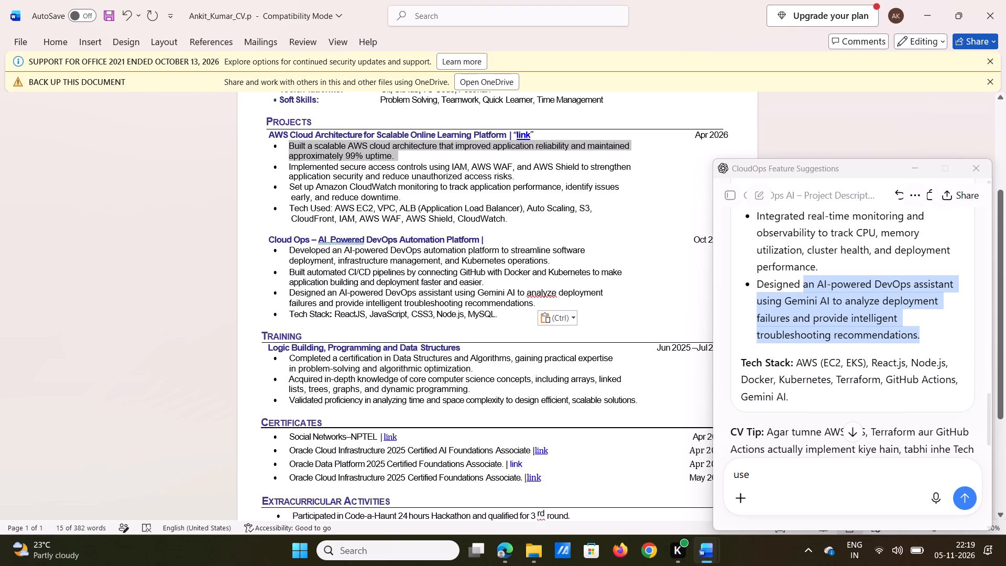
{"action": "left_click_drag", "start_coordinate": [537, 303], "coordinate": [371, 255]}
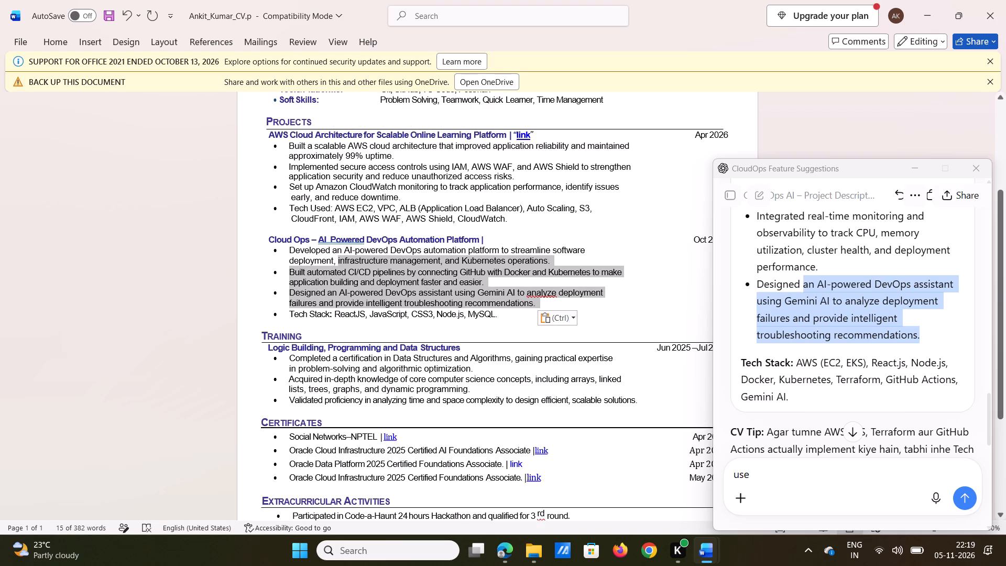
{"action": "left_click_drag", "start_coordinate": [371, 255], "coordinate": [292, 252]}
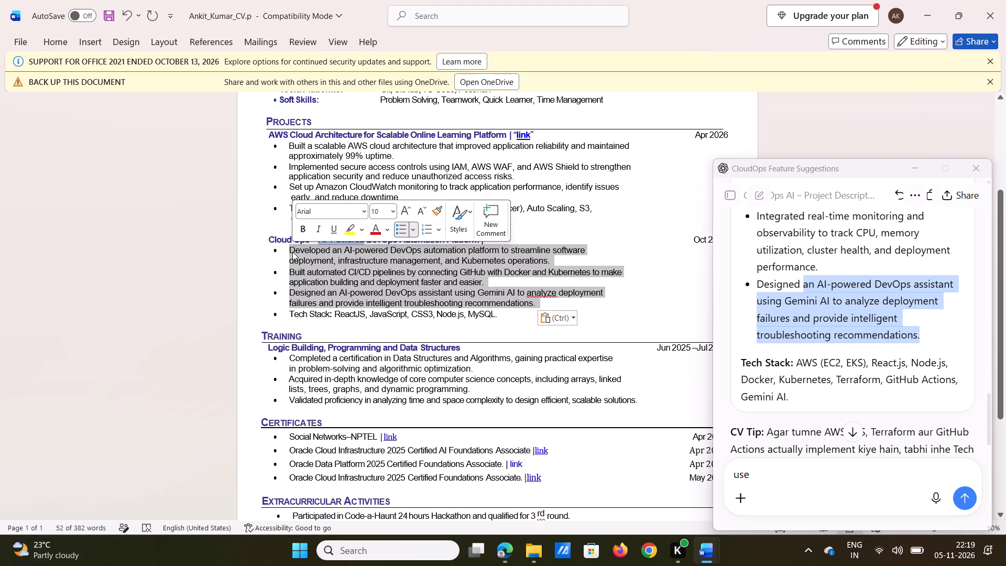
{"action": "left_click", "coordinate": [506, 323]}
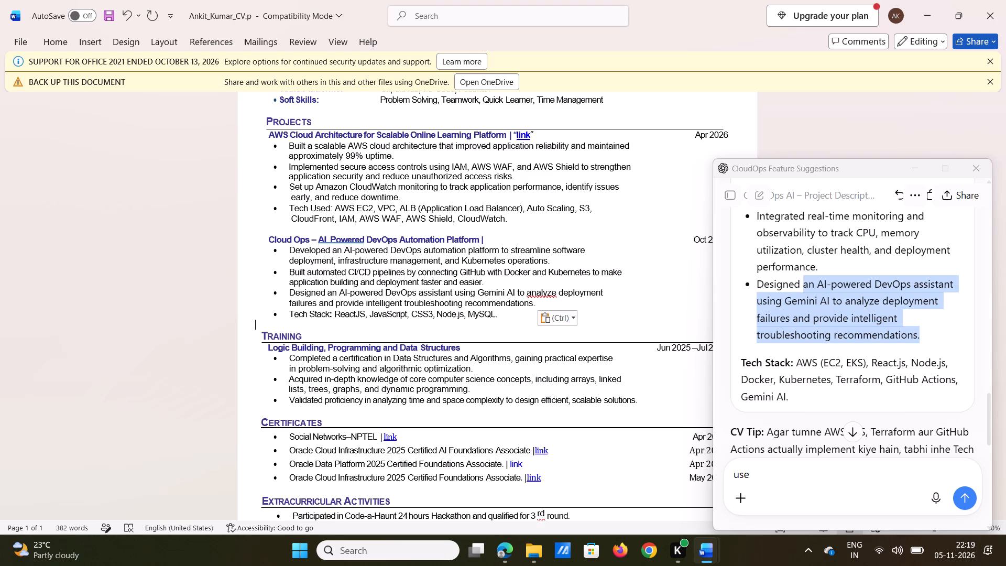
{"action": "left_click", "coordinate": [557, 292]}
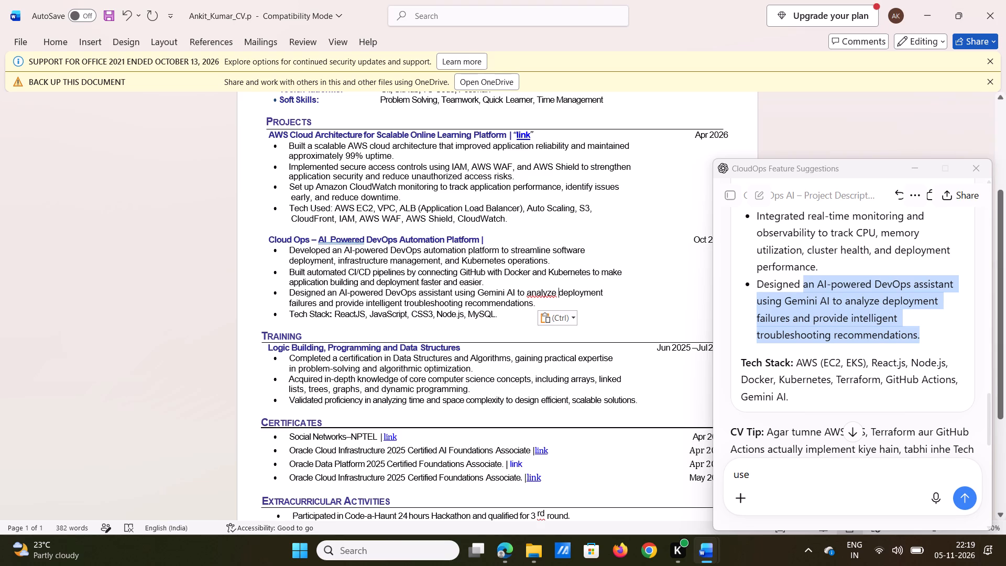
{"action": "left_click", "coordinate": [545, 293]}
{"action": "left_click", "coordinate": [545, 293]}
{"action": "left_click", "coordinate": [571, 318]}
{"action": "left_click", "coordinate": [571, 318]}
{"action": "left_click_drag", "start_coordinate": [524, 293], "coordinate": [552, 295]}
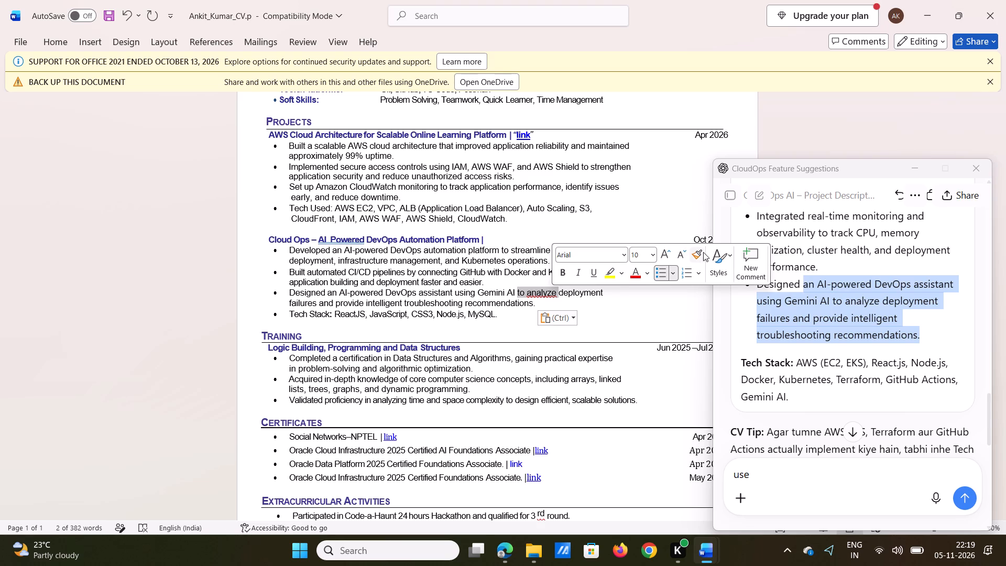
{"action": "left_click", "coordinate": [664, 324]}
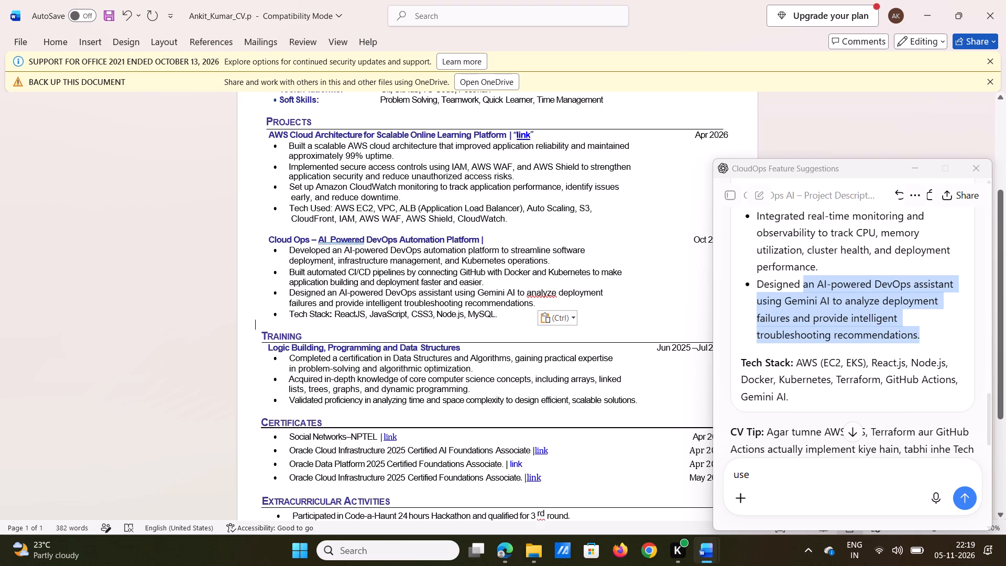
{"action": "left_click_drag", "start_coordinate": [526, 292], "coordinate": [550, 297]}
{"action": "left_click_drag", "start_coordinate": [550, 297], "coordinate": [557, 299]}
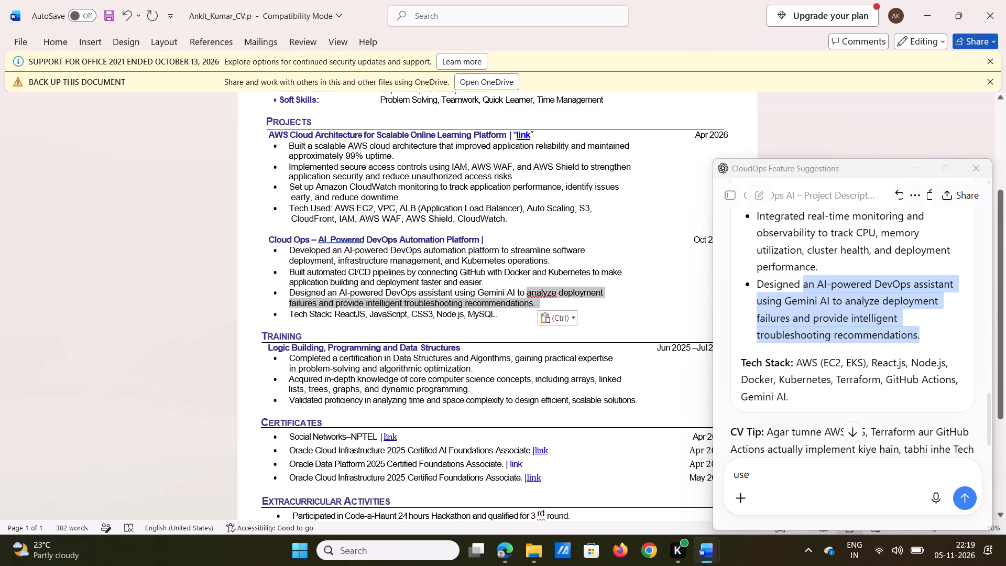
{"action": "left_click_drag", "start_coordinate": [557, 299], "coordinate": [555, 295]}
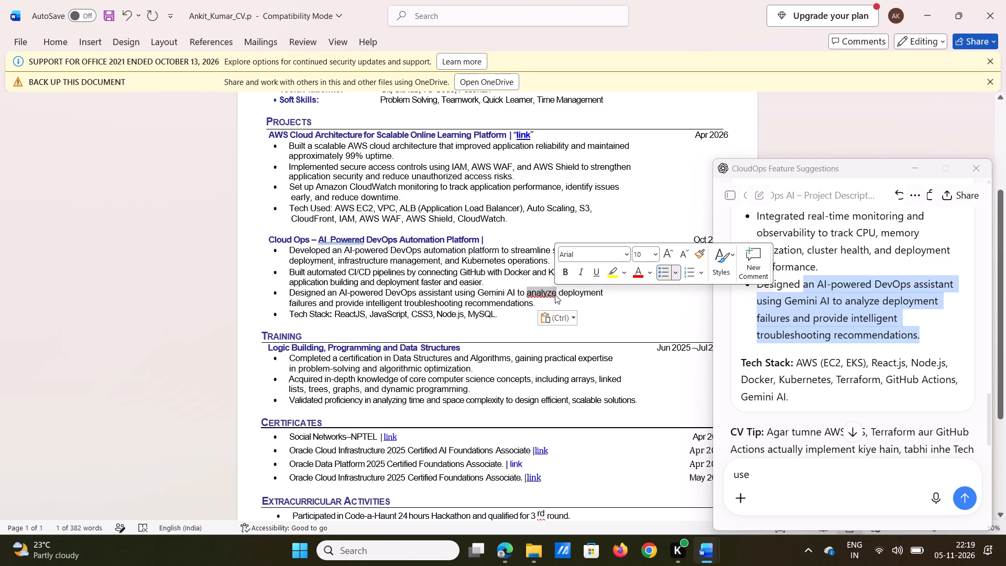
{"action": "left_click", "coordinate": [591, 307]}
{"action": "scroll", "coordinate": [839, 338], "scroll_direction": "down", "scroll_amount": 1}
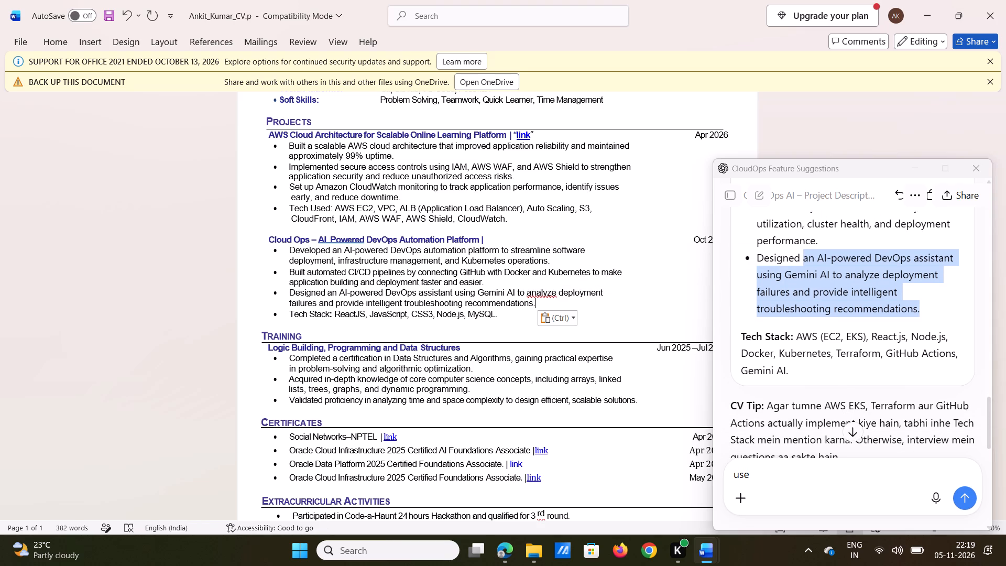
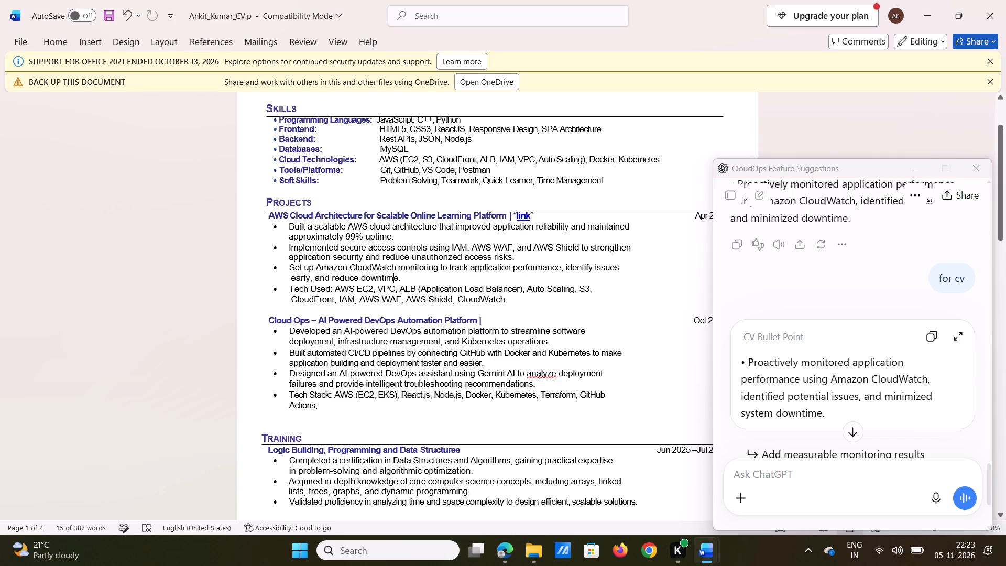
{"action": "left_click", "coordinate": [402, 276]}
{"action": "left_click_drag", "start_coordinate": [402, 276], "coordinate": [384, 273]}
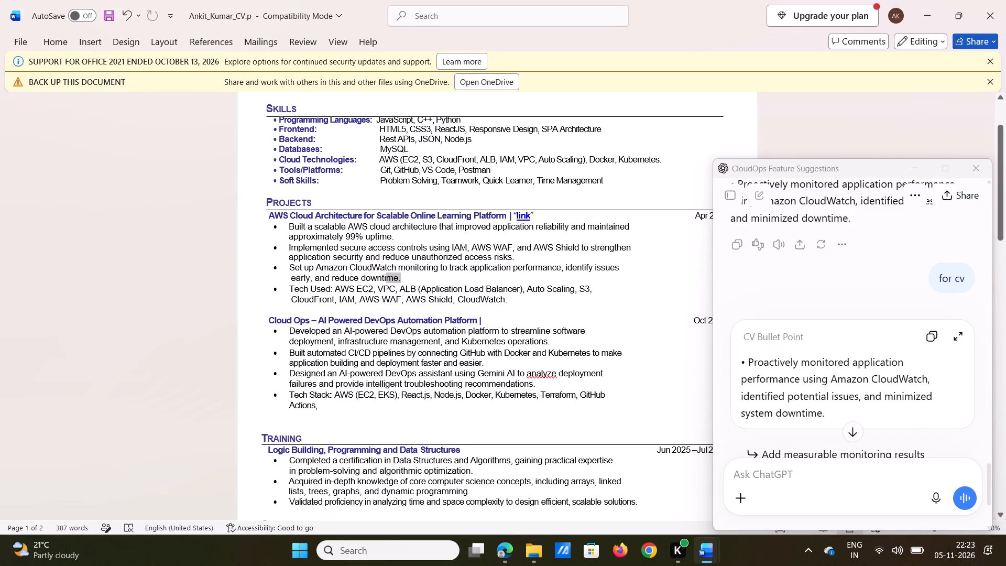
{"action": "left_click_drag", "start_coordinate": [384, 273], "coordinate": [304, 271]}
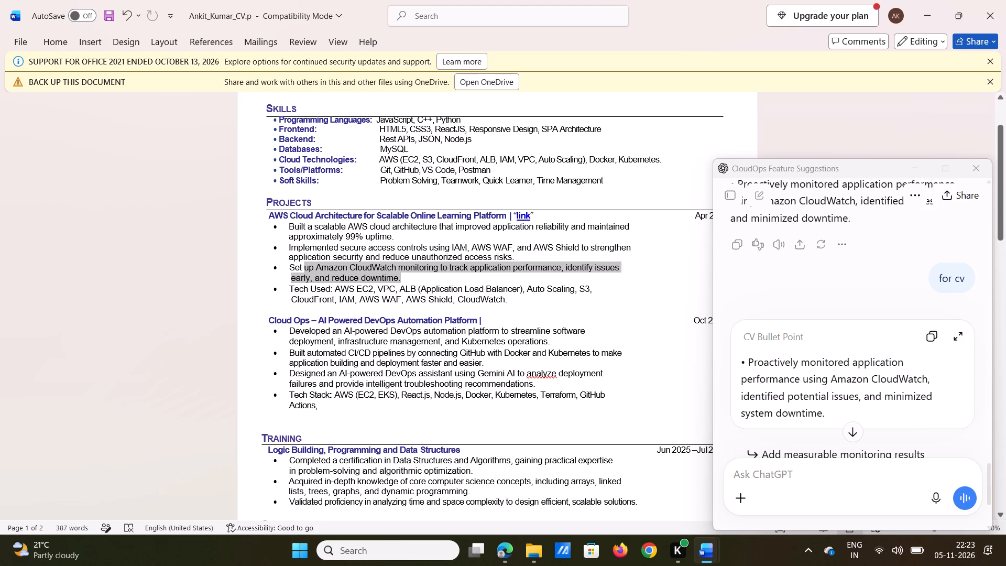
{"action": "left_click_drag", "start_coordinate": [304, 271], "coordinate": [297, 270]}
{"action": "key", "text": "ctrl+v"}
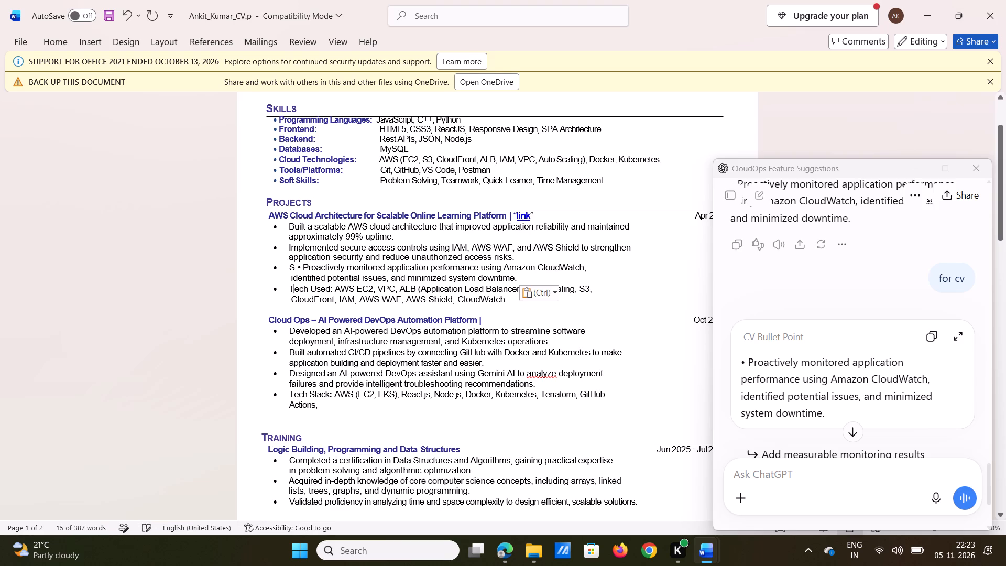
Delete the leftover "S" and the extra bullet symbol before "Proactively monitored" in the AWS project's third bullet.
{"action": "left_click", "coordinate": [302, 267]}
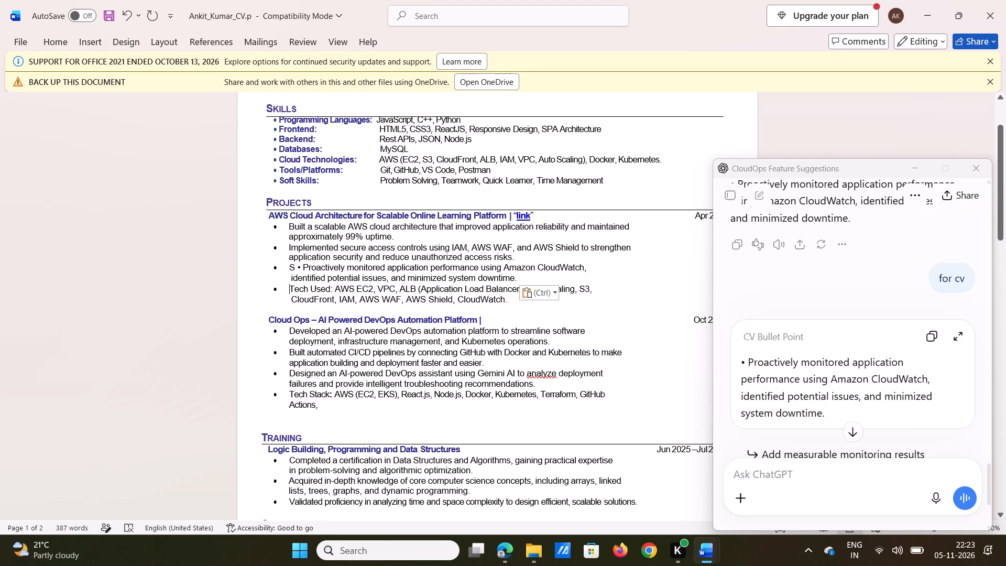
{"action": "key", "text": "BackSpace"}
{"action": "key", "text": "BackSpace"}
{"action": "key", "text": "BackSpace"}
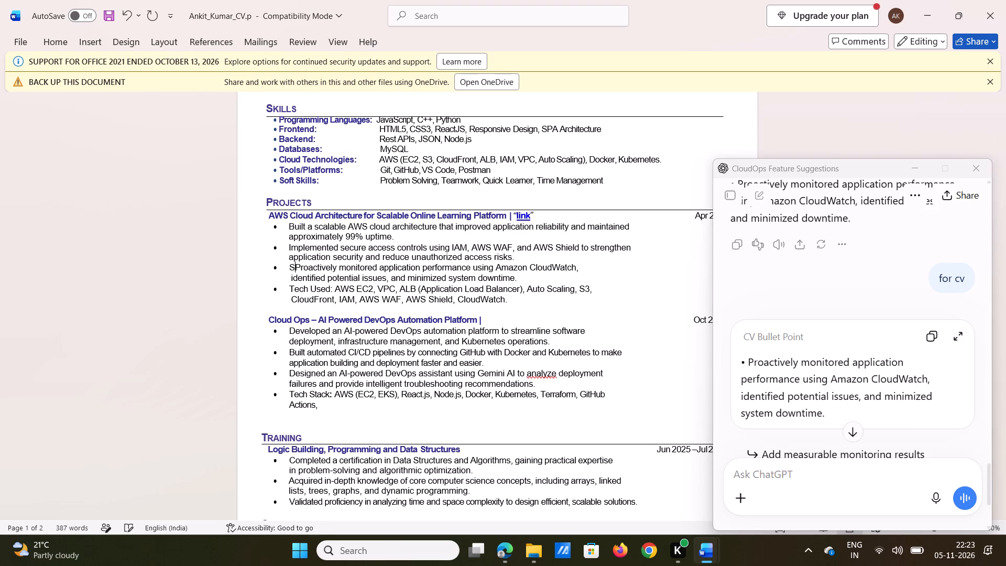
{"action": "key", "text": "BackSpace"}
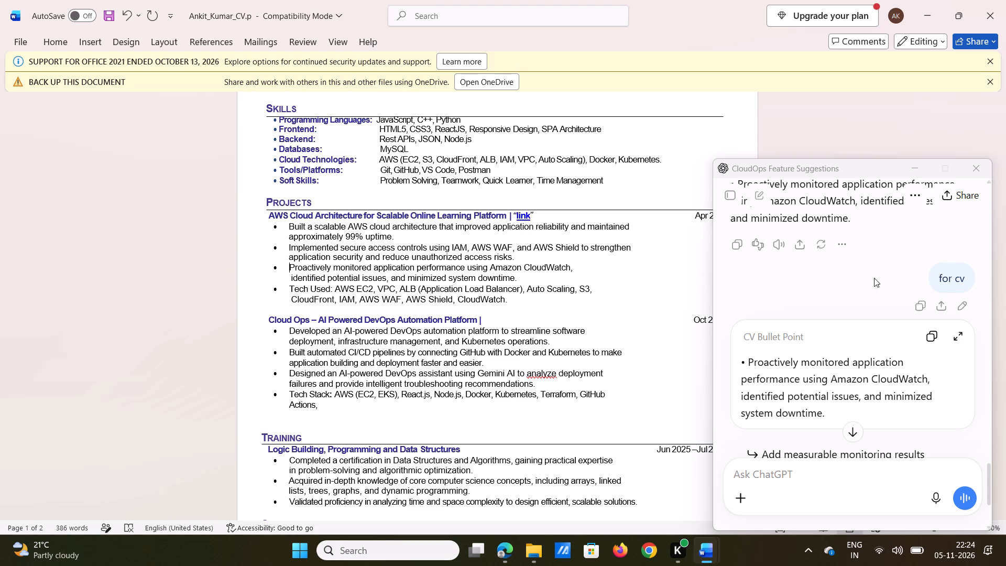
Minimize ChatGPT, switch to Edge, and copy the GitHub CLI clone command of the CloudOps AI repository.
{"action": "left_click", "coordinate": [916, 168]}
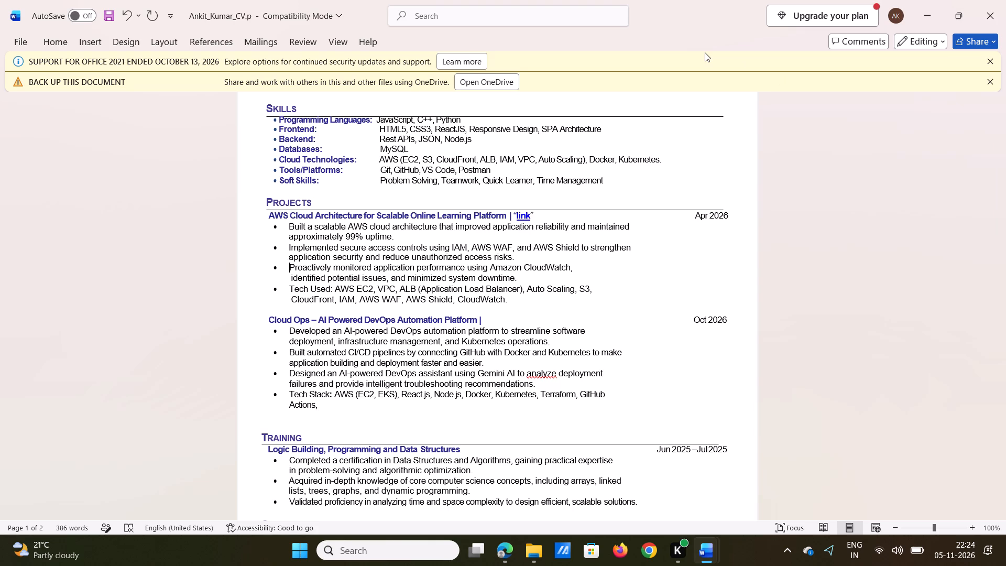
{"action": "left_click", "coordinate": [501, 542]}
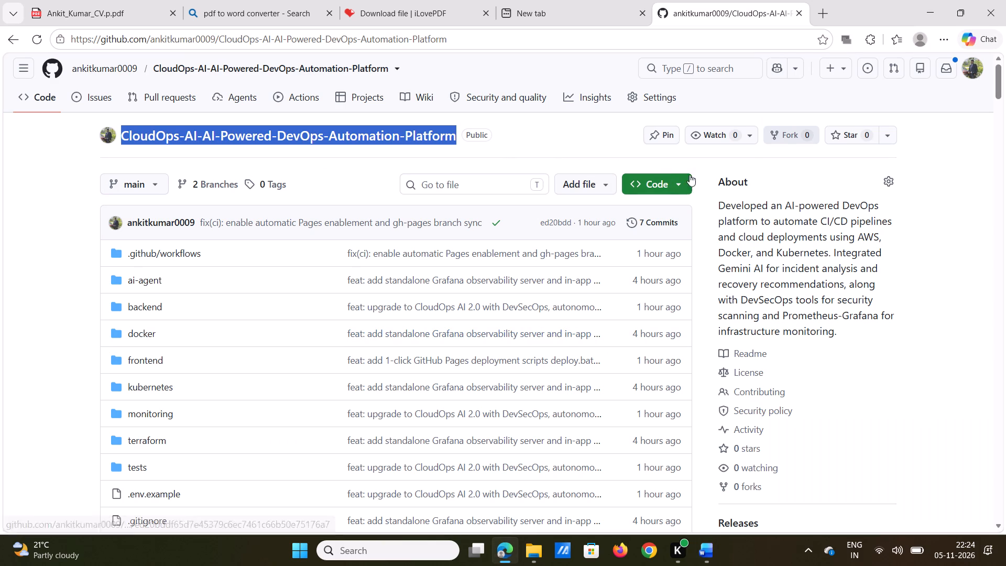
{"action": "left_click", "coordinate": [674, 182]}
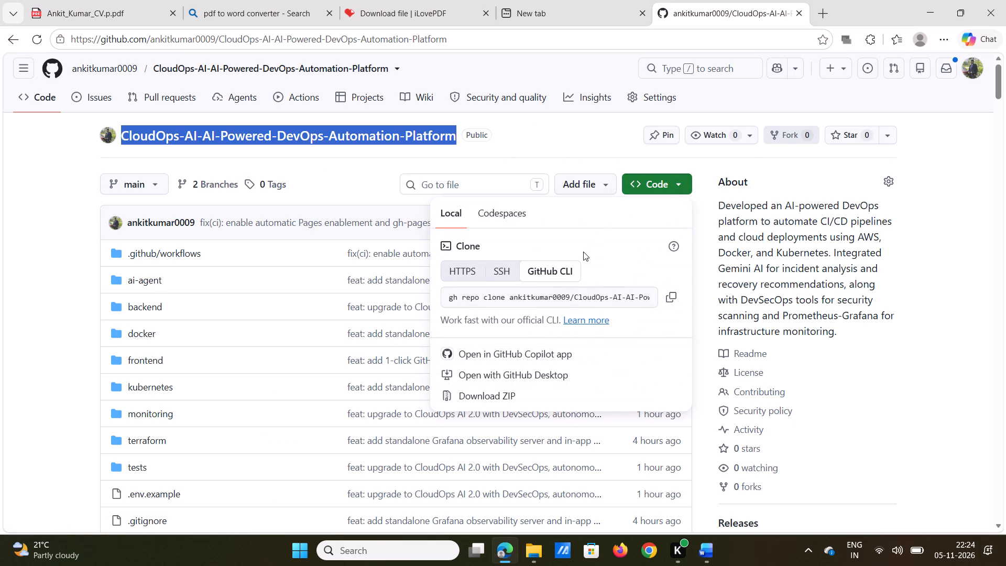
{"action": "left_click", "coordinate": [667, 302]}
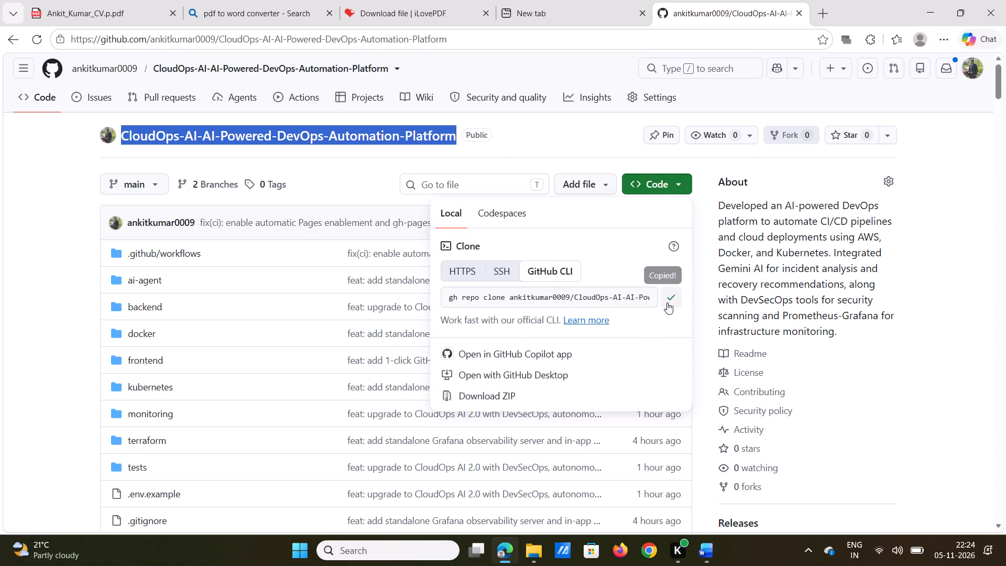
Back in Word, insert a hyperlink at the end of the Cloud Ops heading, with display text "link" and the copied clone command as address.
{"action": "left_click", "coordinate": [922, 4]}
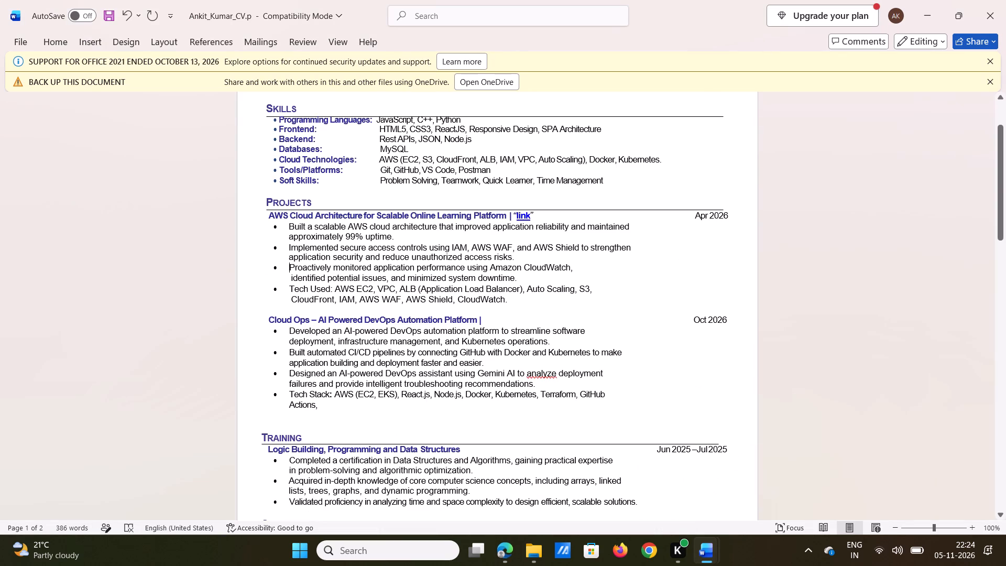
{"action": "left_click", "coordinate": [498, 316]}
{"action": "left_click", "coordinate": [82, 43]}
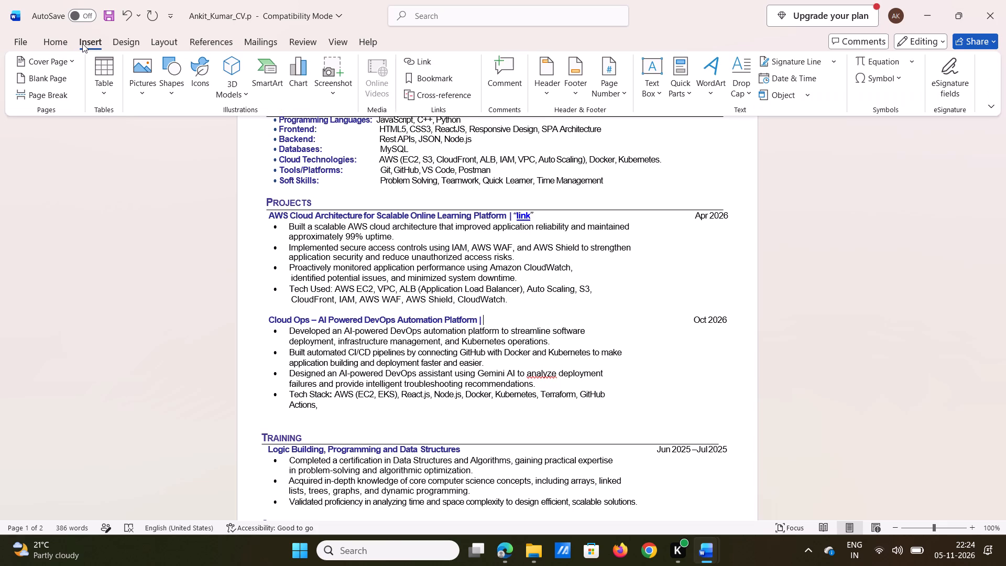
{"action": "left_click", "coordinate": [413, 63]}
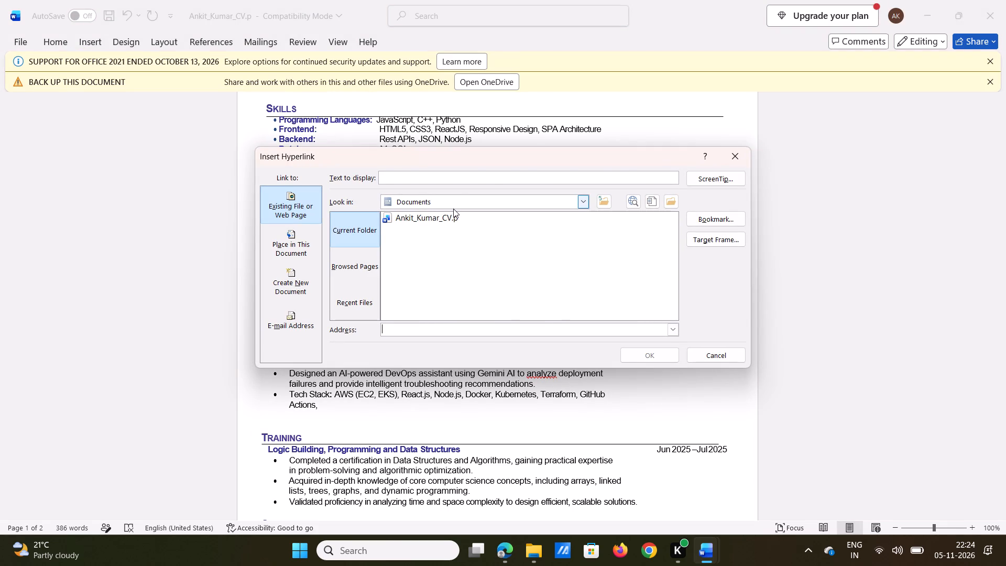
{"action": "key", "text": "ctrl+v"}
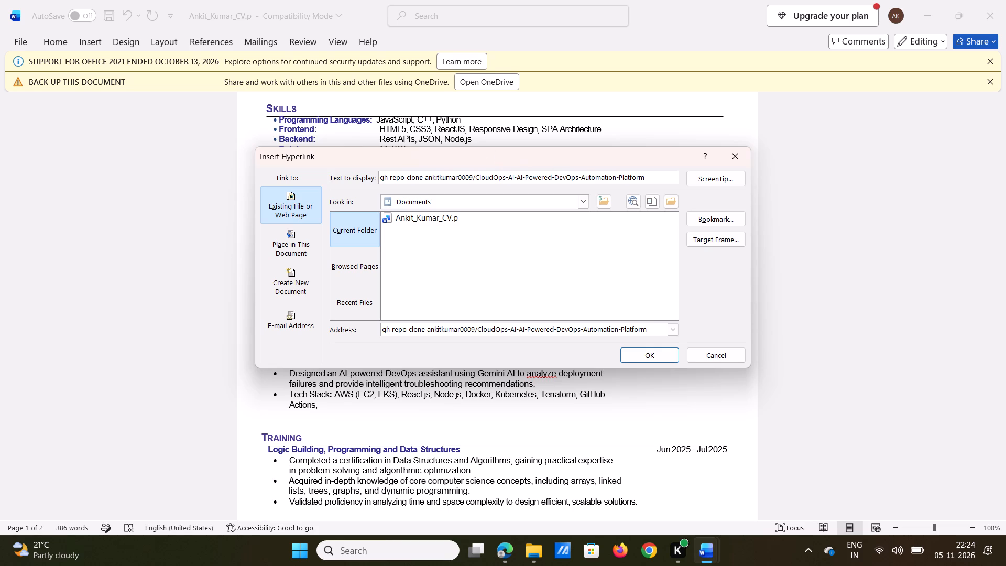
{"action": "left_click_drag", "start_coordinate": [648, 178], "coordinate": [322, 162]}
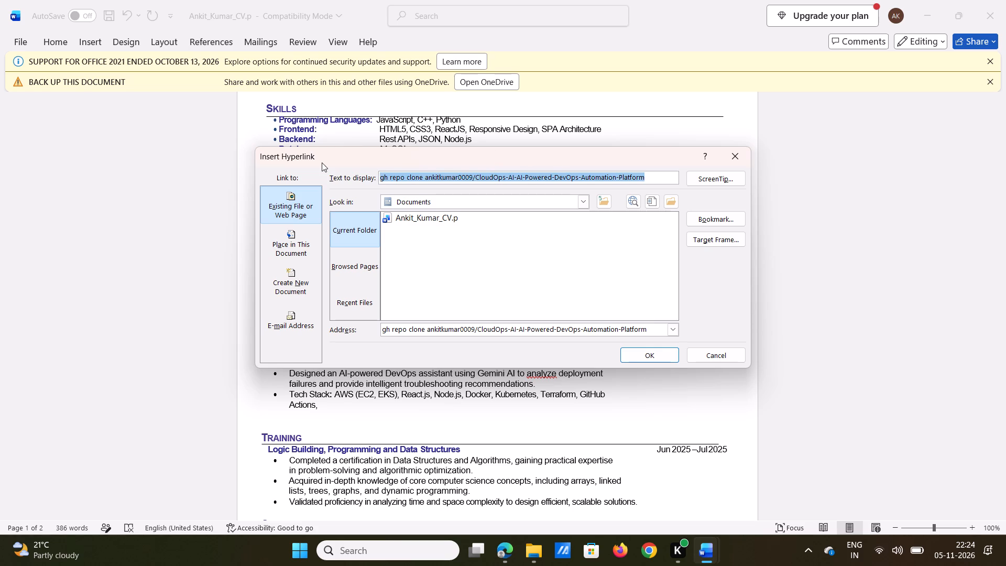
{"action": "key", "text": "BackSpace"}
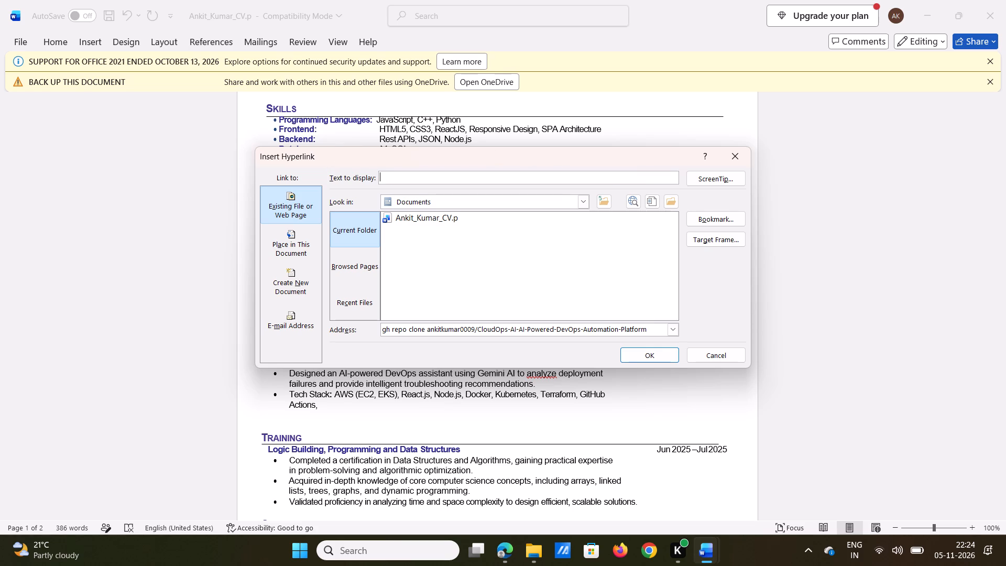
{"action": "key", "text": "l"}
{"action": "type", "text": "ink"}
{"action": "key", "text": "Return"}
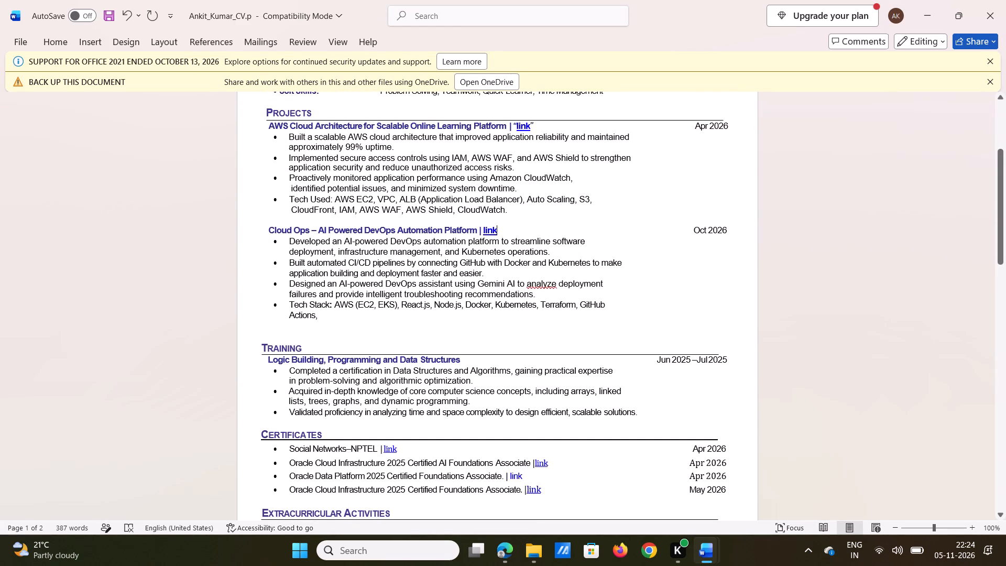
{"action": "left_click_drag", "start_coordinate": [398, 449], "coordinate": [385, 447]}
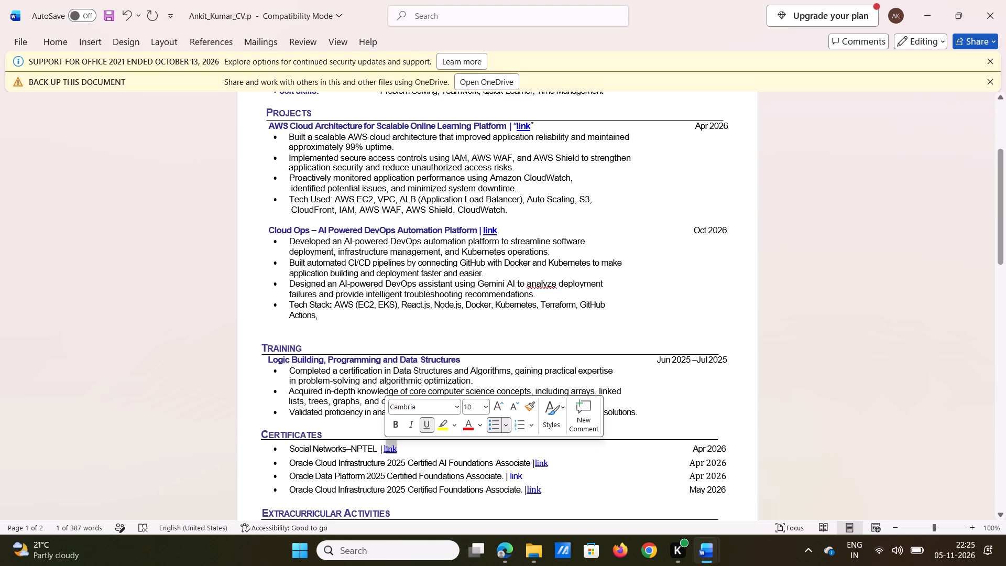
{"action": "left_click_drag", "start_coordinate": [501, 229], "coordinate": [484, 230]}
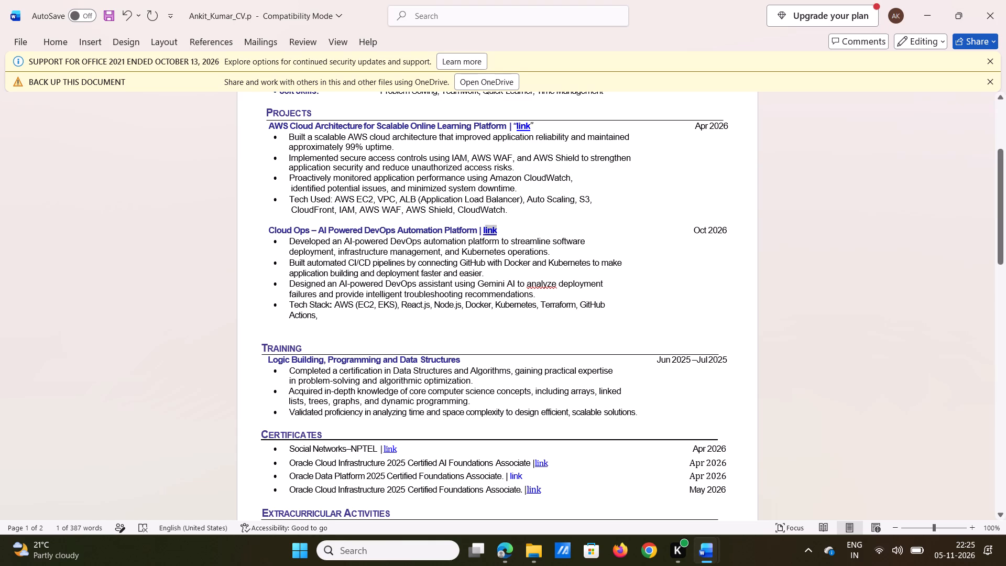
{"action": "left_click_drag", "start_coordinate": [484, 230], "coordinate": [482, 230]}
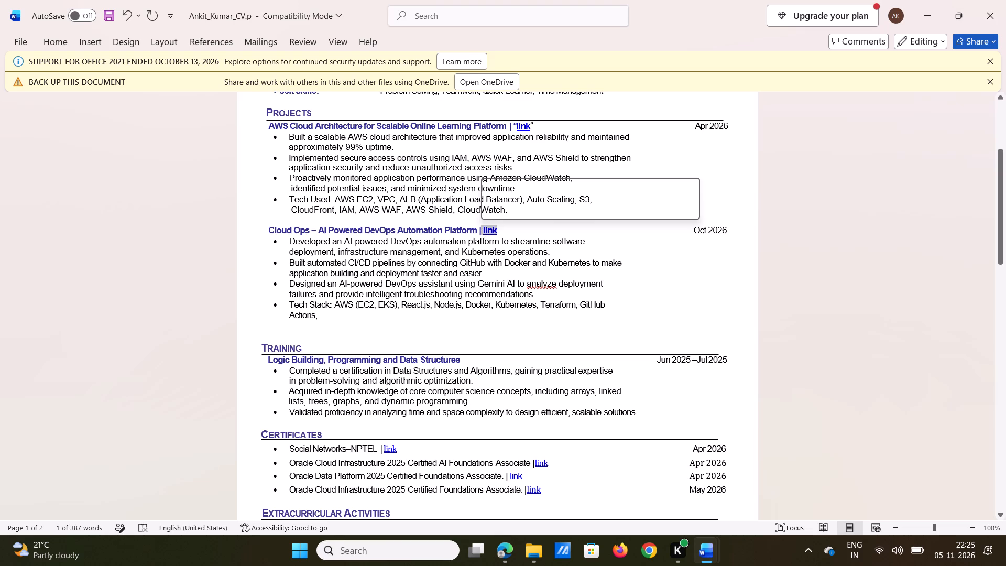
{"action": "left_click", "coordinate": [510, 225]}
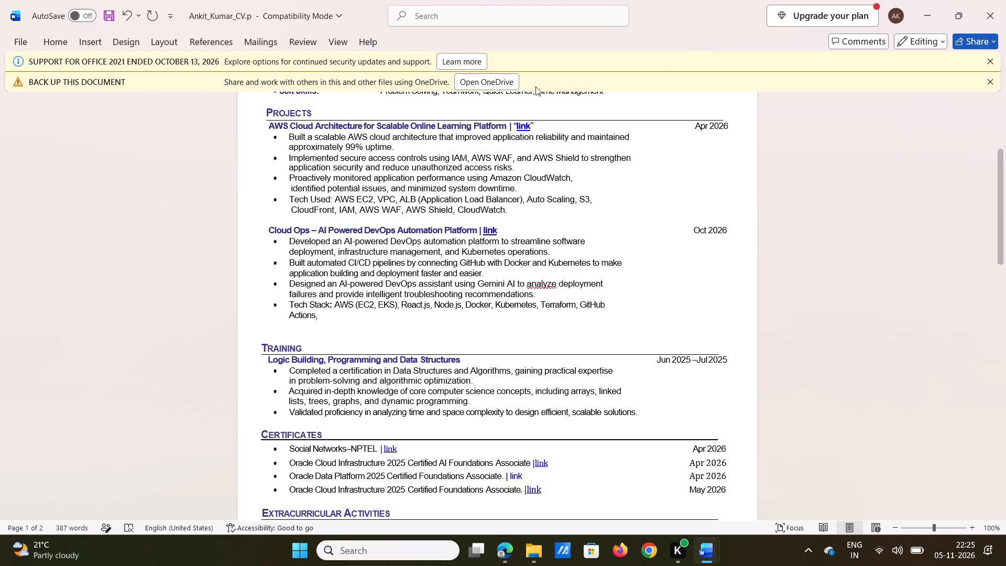
Remove the quotation marks around "link" in the AWS Cloud Architecture heading and put a space between the vertical bar and the link.
{"action": "left_click", "coordinate": [517, 123]}
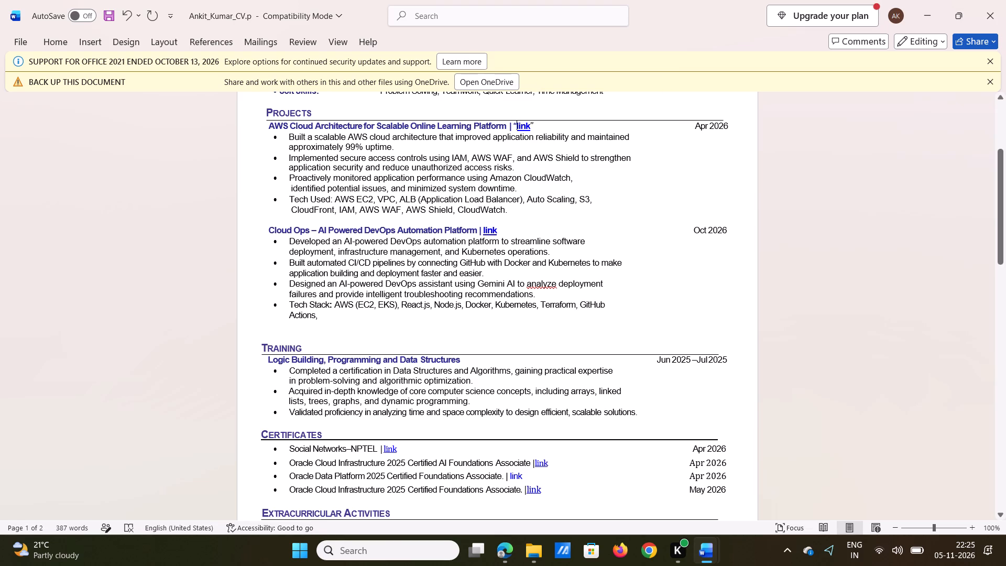
{"action": "key", "text": "BackSpace"}
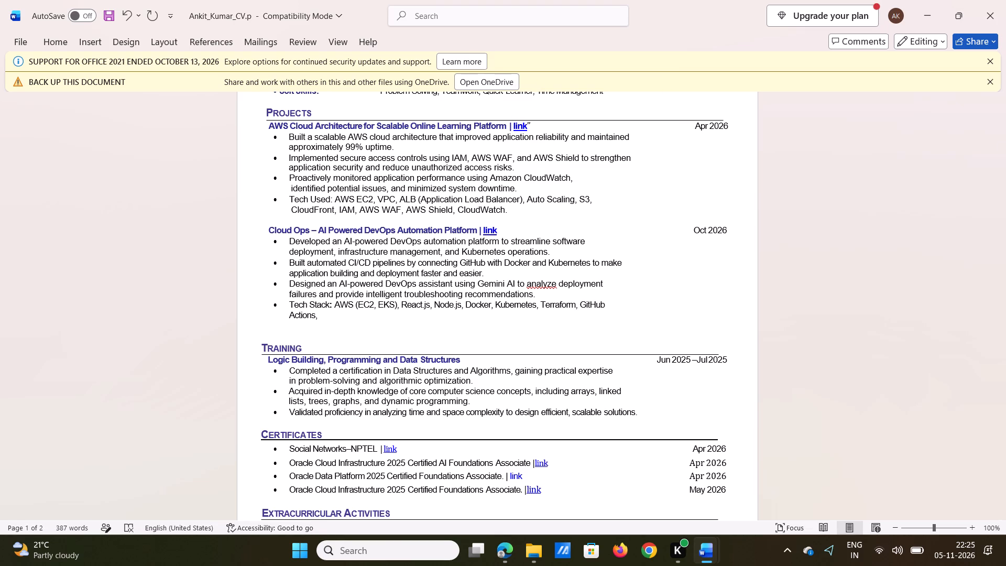
{"action": "key", "text": "space"}
{"action": "key", "text": "Right"}
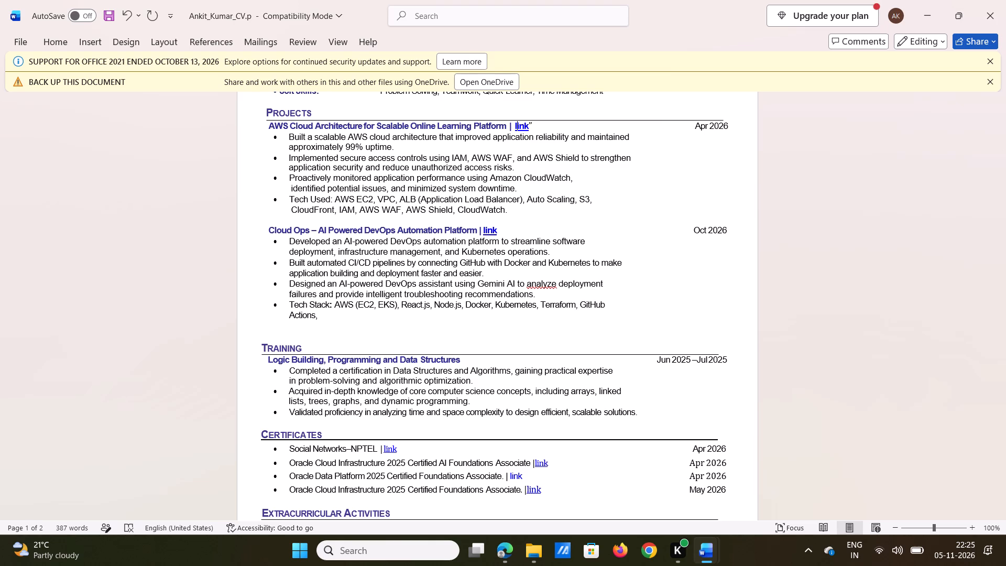
{"action": "key", "text": "Right"}
{"action": "key", "text": "Right"}
{"action": "key", "text": "Right"}
{"action": "key", "text": "Right"}
{"action": "key", "text": "BackSpace"}
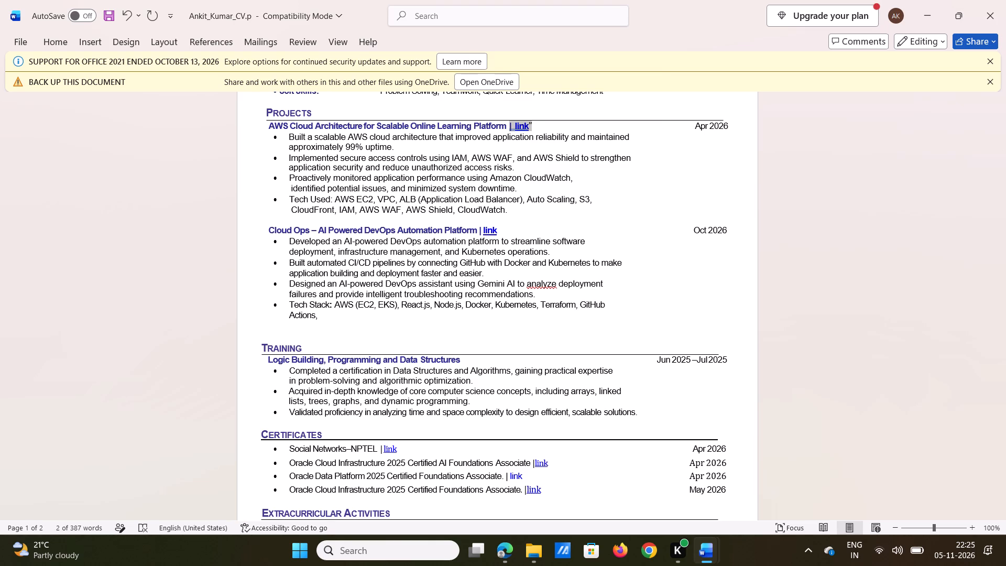
{"action": "left_click", "coordinate": [533, 119]}
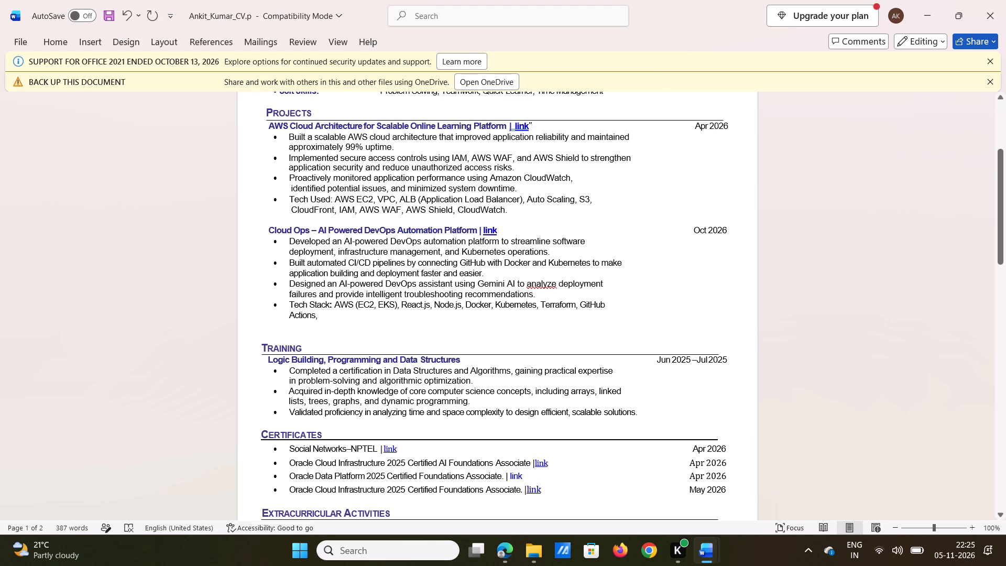
{"action": "left_click", "coordinate": [528, 125]}
{"action": "key", "text": "Delete"}
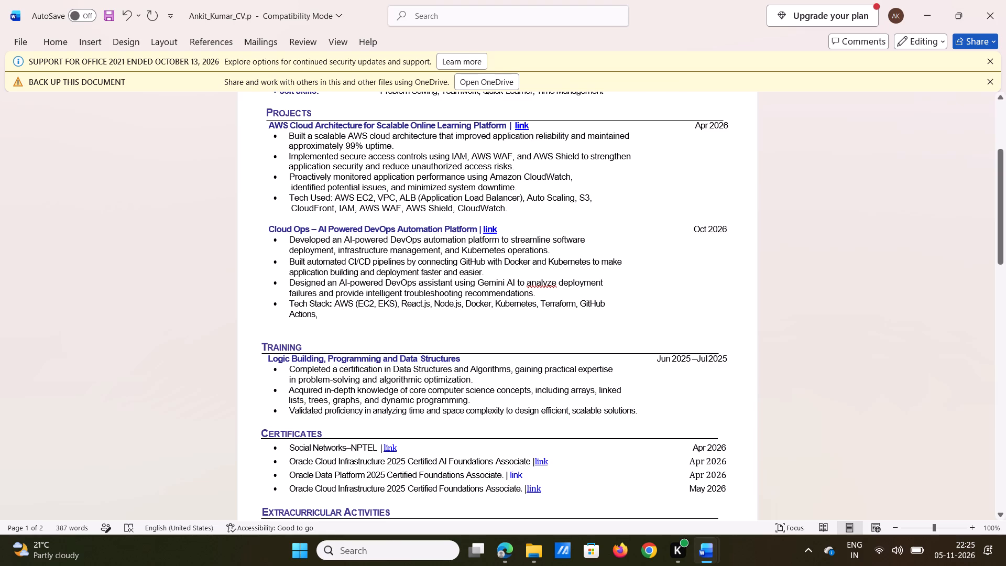
Add a vertical bar separator with a space on each side after "link" in the Cloud Ops heading.
{"action": "left_click", "coordinate": [501, 229]}
{"action": "key", "text": "space"}
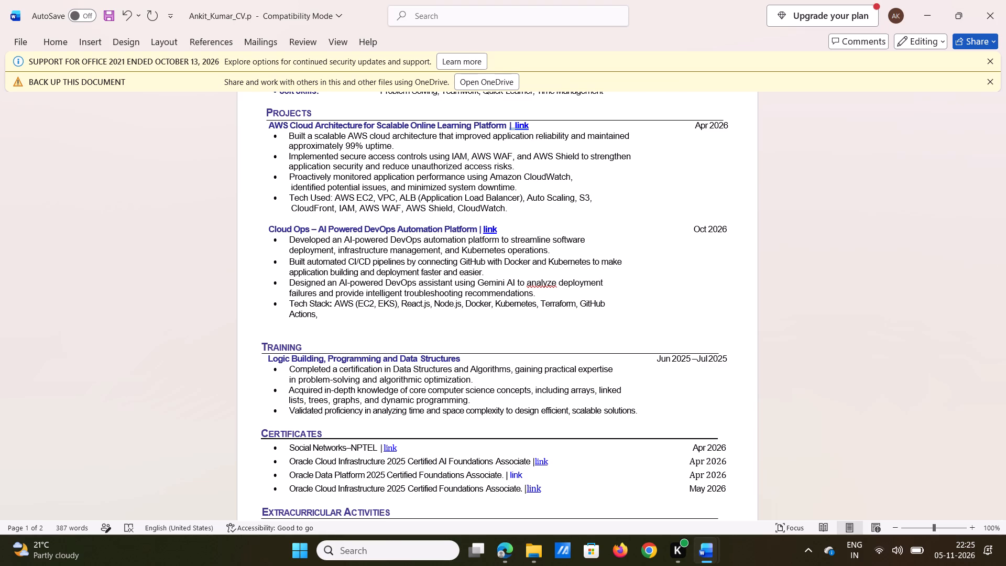
{"action": "key", "text": "backslash"}
{"action": "key", "text": "BackSpace"}
{"action": "key", "text": "shift+bar"}
{"action": "key", "text": "space"}
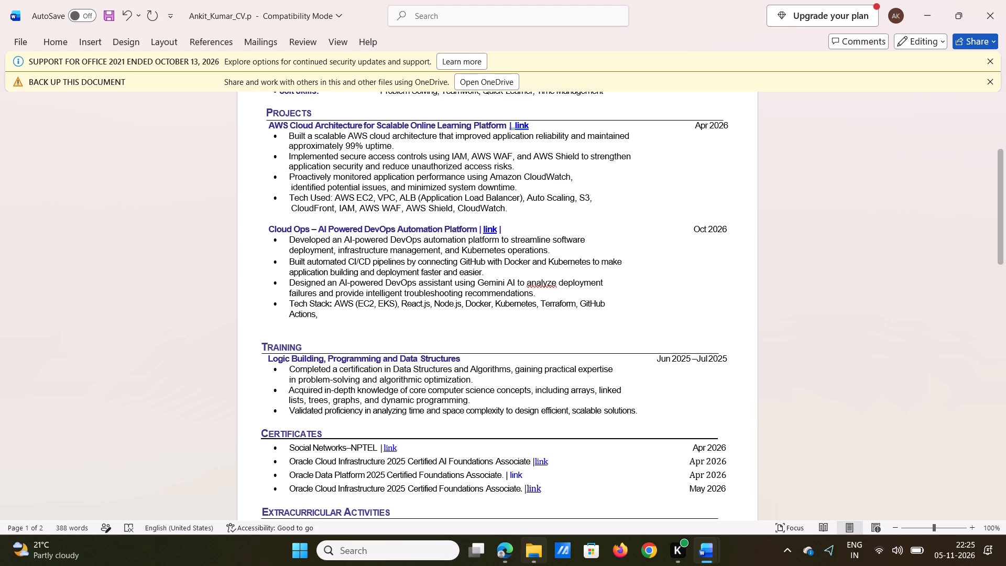
Switch to Edge, open the CloudOps AI repository's github-pages deployments, and copy the site URL of the latest deployment.
{"action": "left_click", "coordinate": [508, 557]}
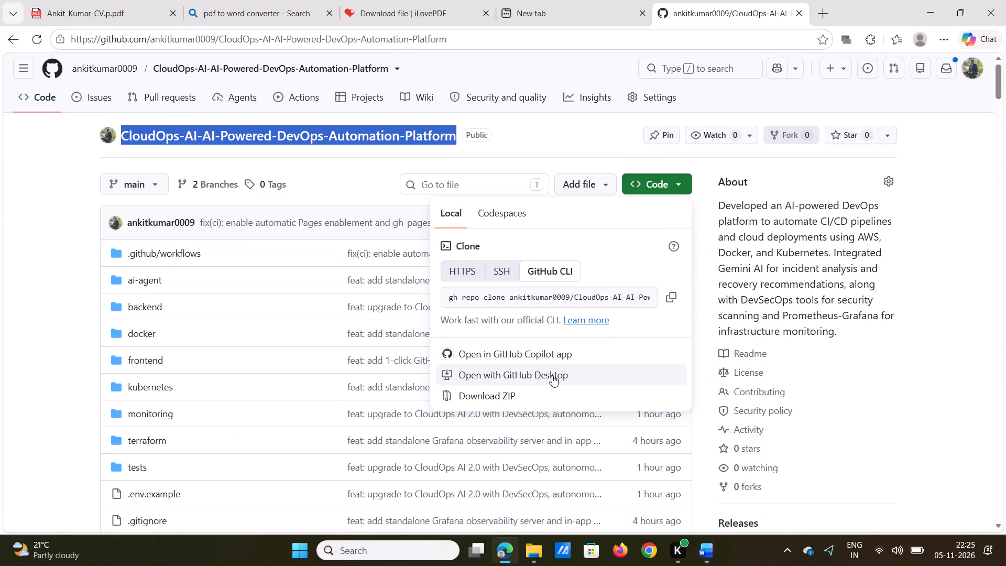
{"action": "scroll", "coordinate": [791, 432], "scroll_direction": "down", "scroll_amount": 1}
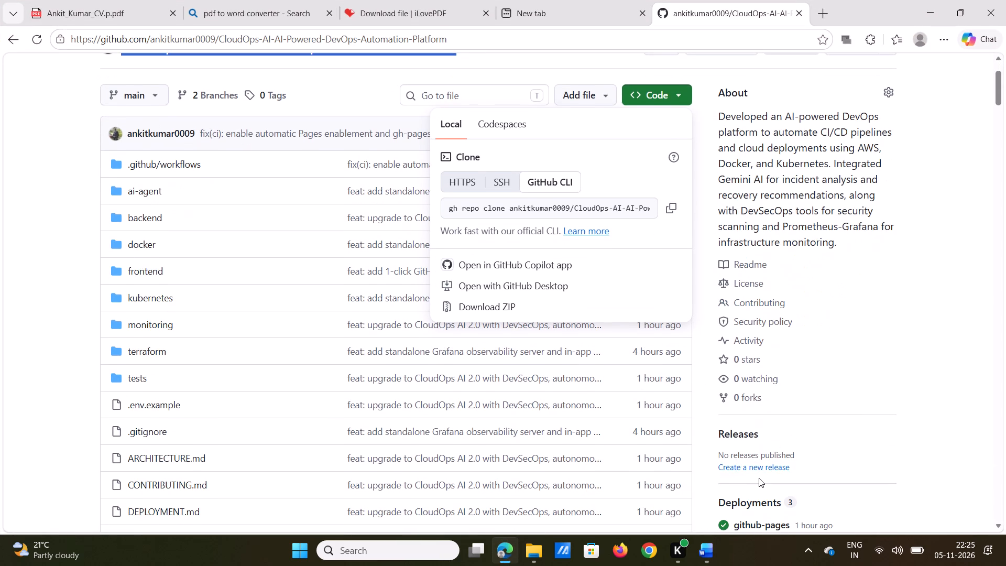
{"action": "scroll", "coordinate": [759, 478], "scroll_direction": "down", "scroll_amount": 1}
{"action": "left_click", "coordinate": [759, 471]}
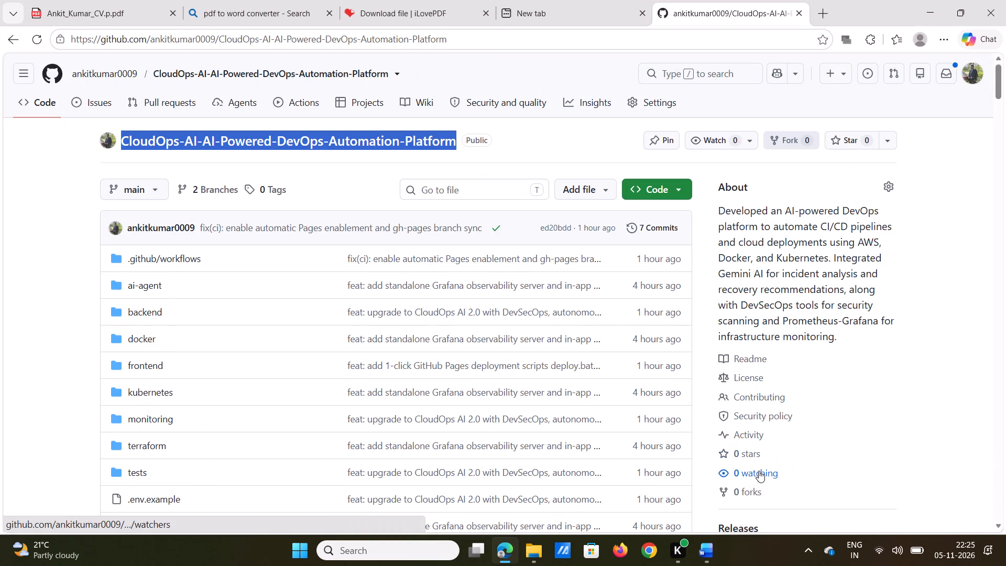
{"action": "scroll", "coordinate": [779, 474], "scroll_direction": "down", "scroll_amount": 2}
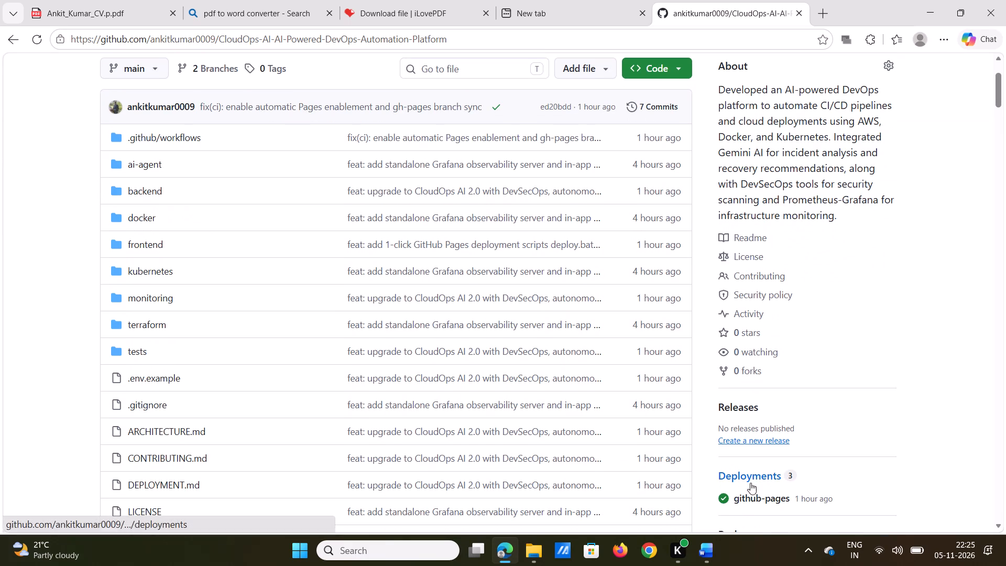
{"action": "left_click", "coordinate": [750, 496]}
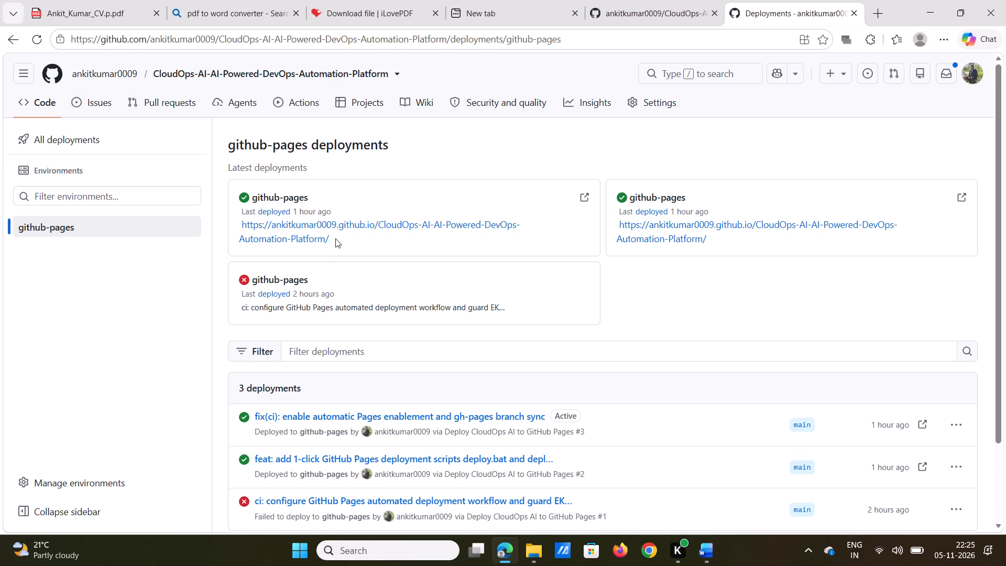
{"action": "left_click_drag", "start_coordinate": [335, 241], "coordinate": [299, 234]}
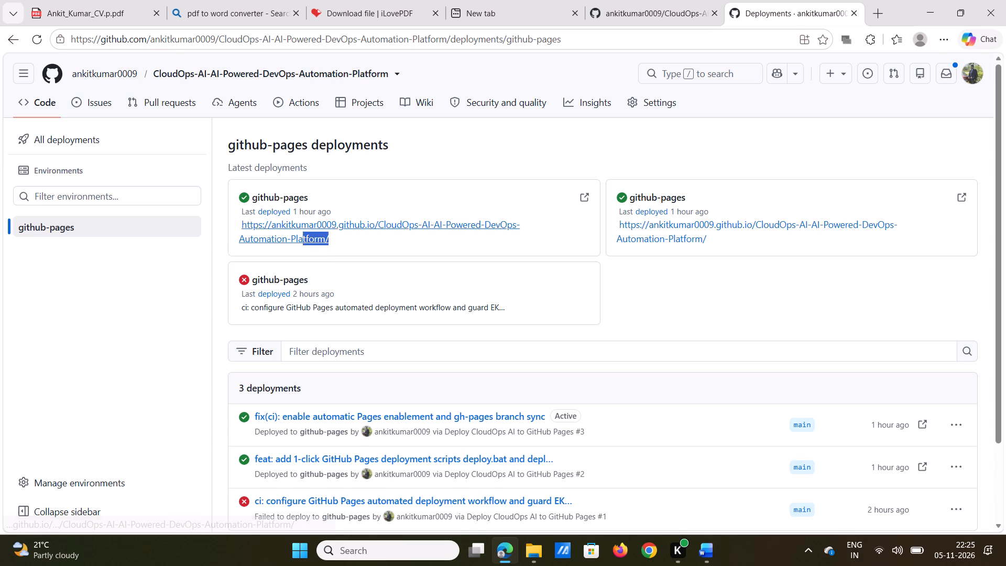
{"action": "left_click_drag", "start_coordinate": [299, 234], "coordinate": [236, 222]}
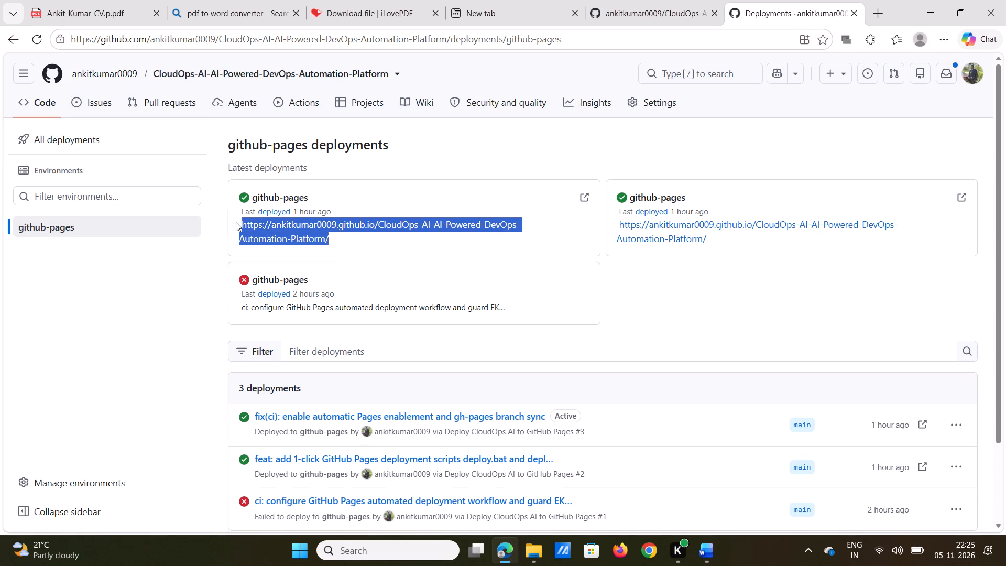
{"action": "key", "text": "ctrl+c"}
Back in the Word CV, insert a hyperlink after the Cloud Ops heading's last separator, with display text "Live" and the copied site URL as address.
{"action": "left_click", "coordinate": [701, 552]}
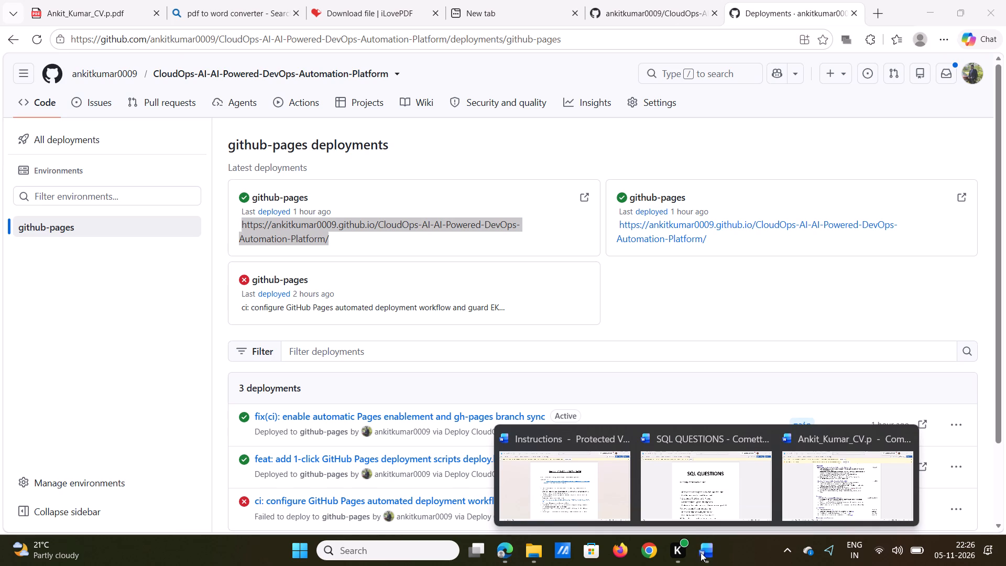
{"action": "left_click", "coordinate": [822, 506]}
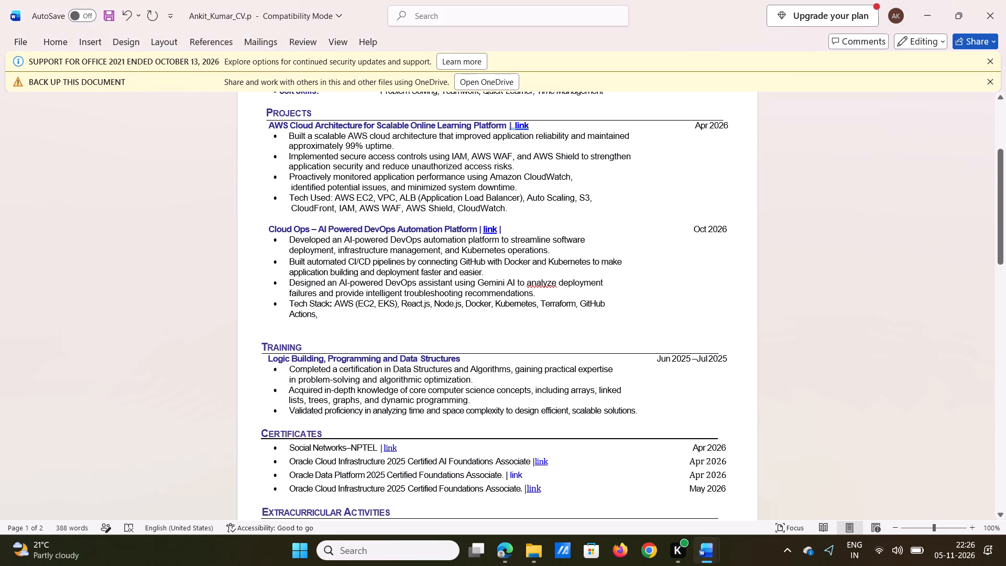
{"action": "left_click", "coordinate": [79, 38]}
{"action": "left_click", "coordinate": [418, 68]}
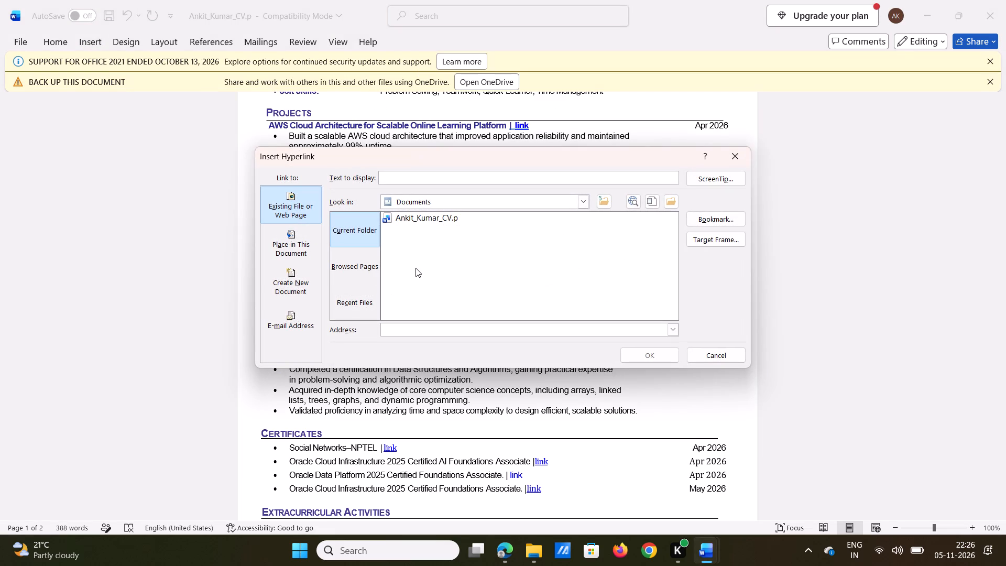
{"action": "key", "text": "ctrl+v"}
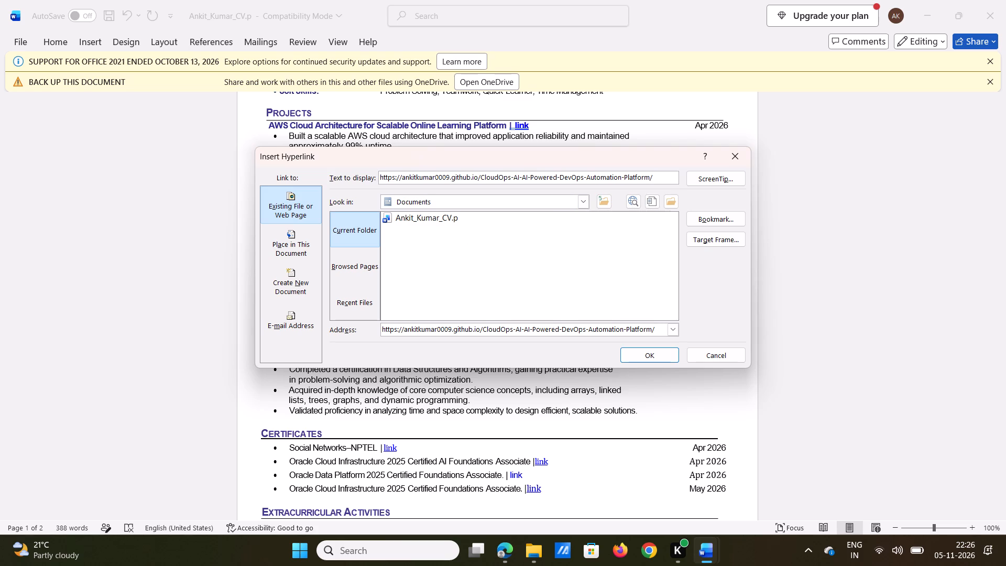
{"action": "left_click_drag", "start_coordinate": [665, 176], "coordinate": [243, 158]}
{"action": "key", "text": "BackSpace"}
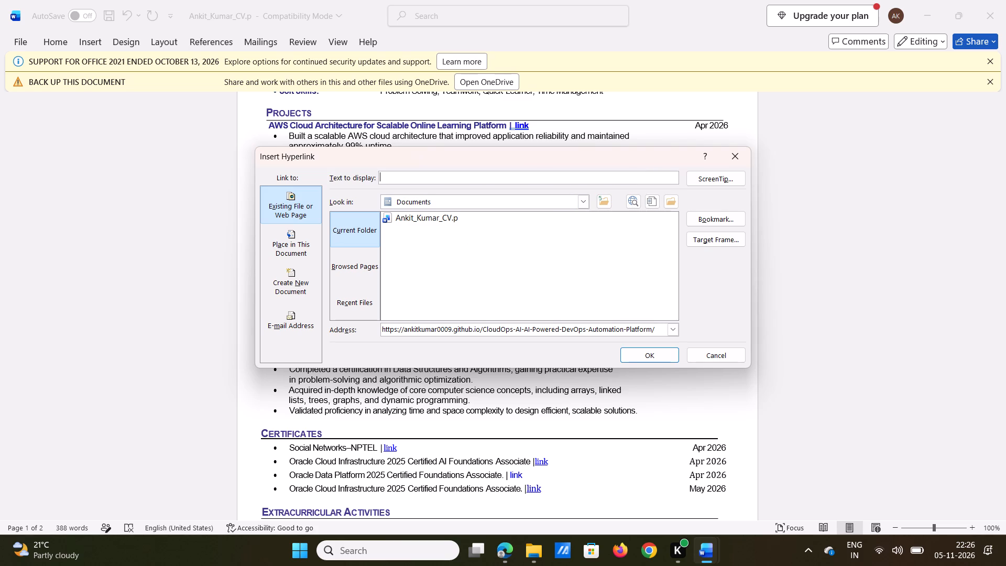
{"action": "key", "text": "shift+l"}
{"action": "type", "text": "ive"}
{"action": "key", "text": "Return"}
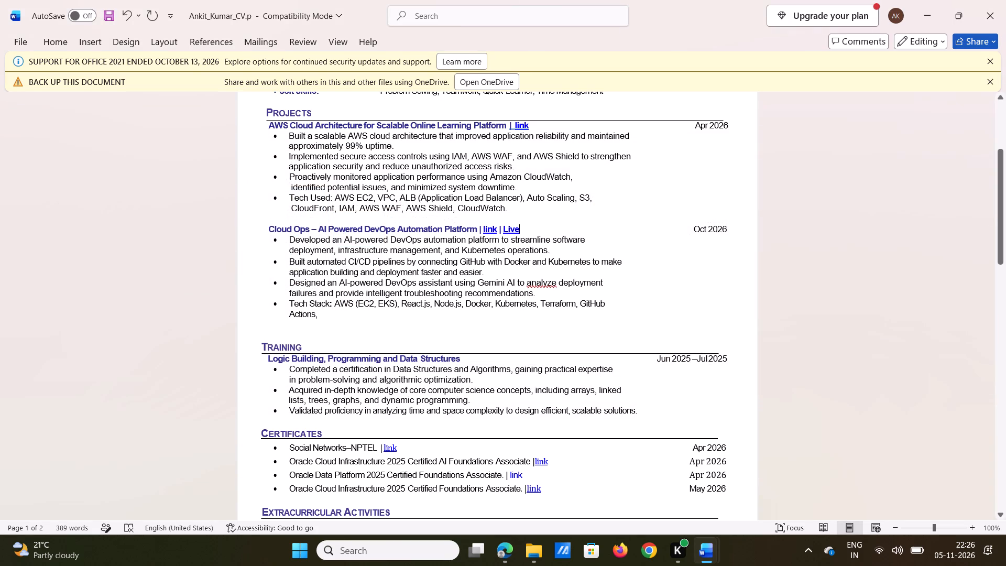
Add an extra space before the "Live" link in the Cloud Ops heading.
{"action": "left_click", "coordinate": [502, 229]}
{"action": "key", "text": "space"}
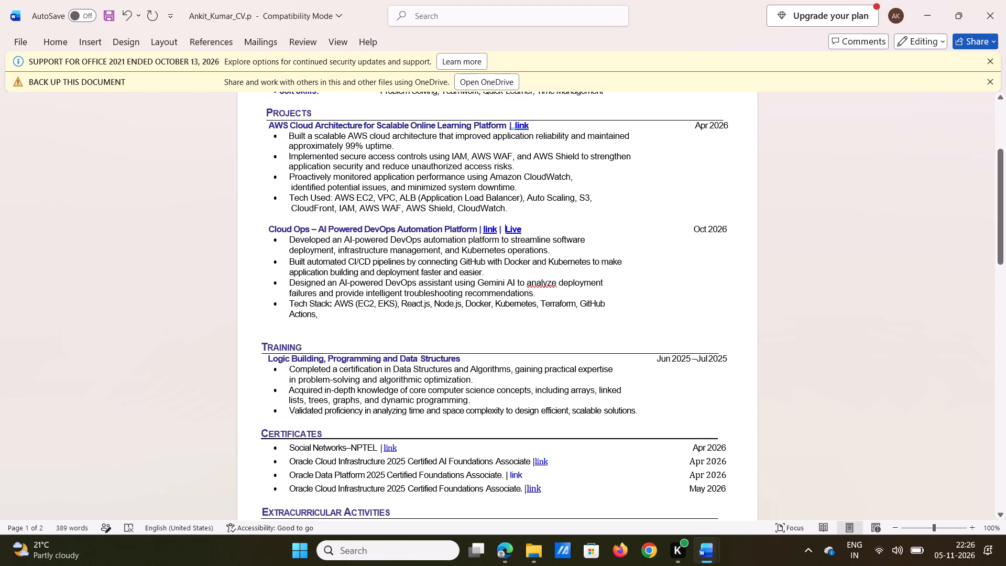
{"action": "left_click", "coordinate": [524, 231]}
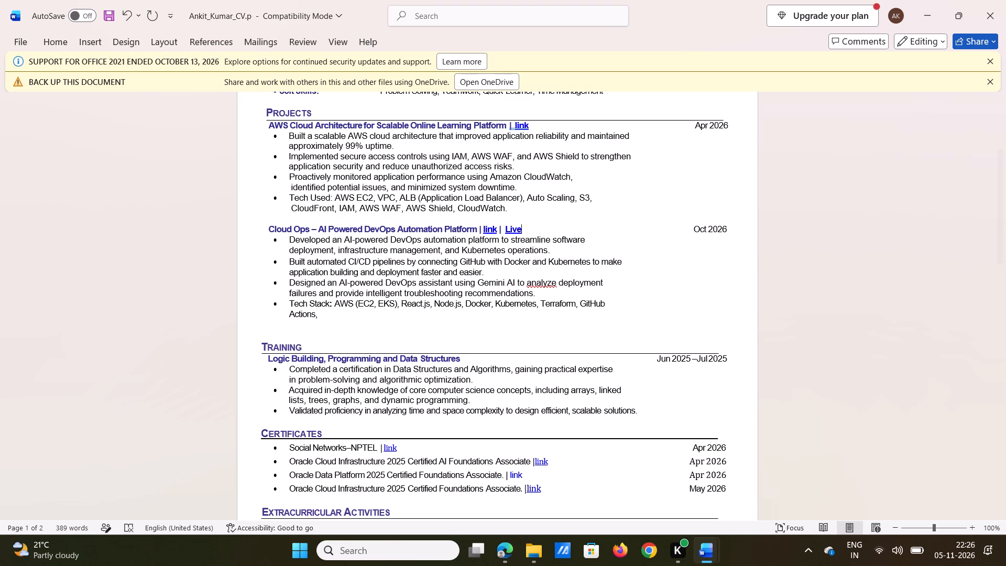
Delete the space between the vertical bar and "link" in the AWS Cloud Architecture heading.
{"action": "left_click", "coordinate": [514, 132]}
{"action": "left_click", "coordinate": [513, 124]}
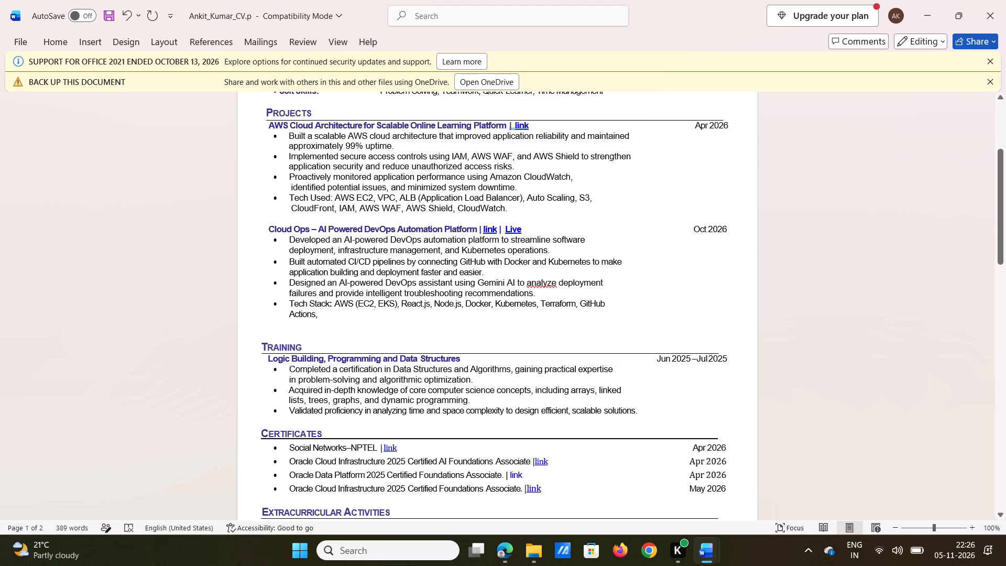
{"action": "key", "text": "BackSpace"}
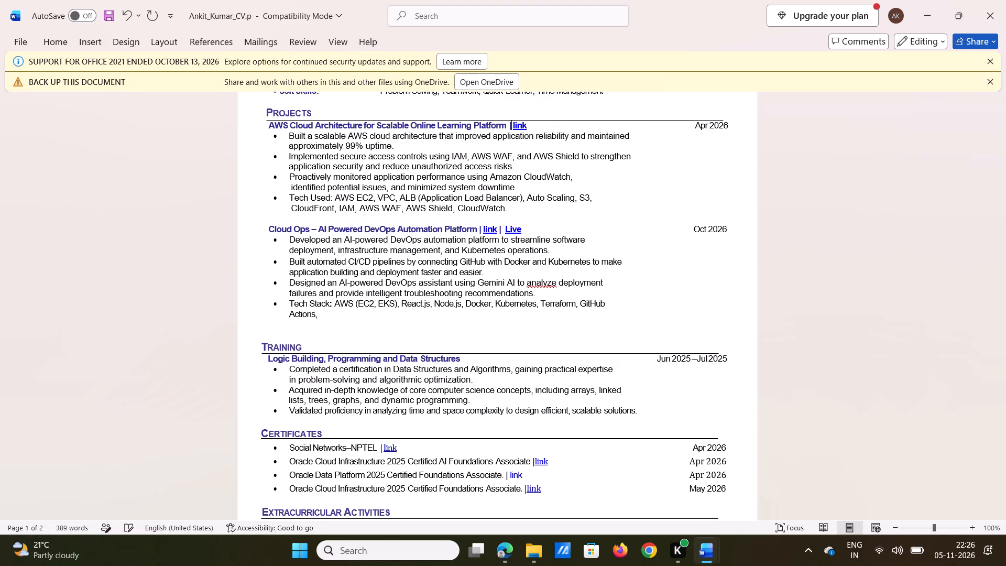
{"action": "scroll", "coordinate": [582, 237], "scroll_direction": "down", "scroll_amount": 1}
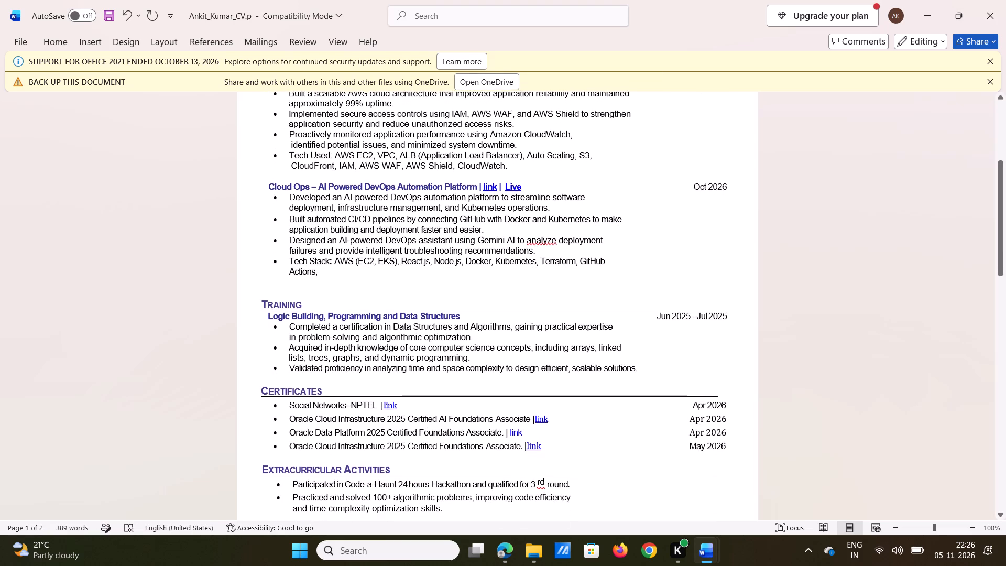
Delete the "link" hyperlink from the Cloud Ops project heading, keeping the separators and the "Live" link.
{"action": "scroll", "coordinate": [582, 237], "scroll_direction": "down", "scroll_amount": 2}
{"action": "scroll", "coordinate": [582, 237], "scroll_direction": "up", "scroll_amount": 1}
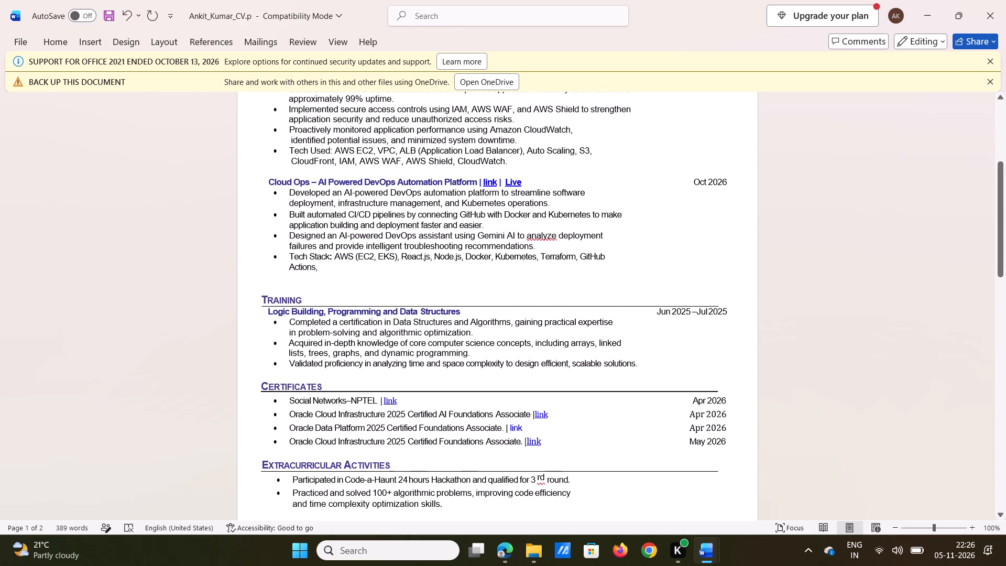
{"action": "scroll", "coordinate": [582, 237], "scroll_direction": "up", "scroll_amount": 1}
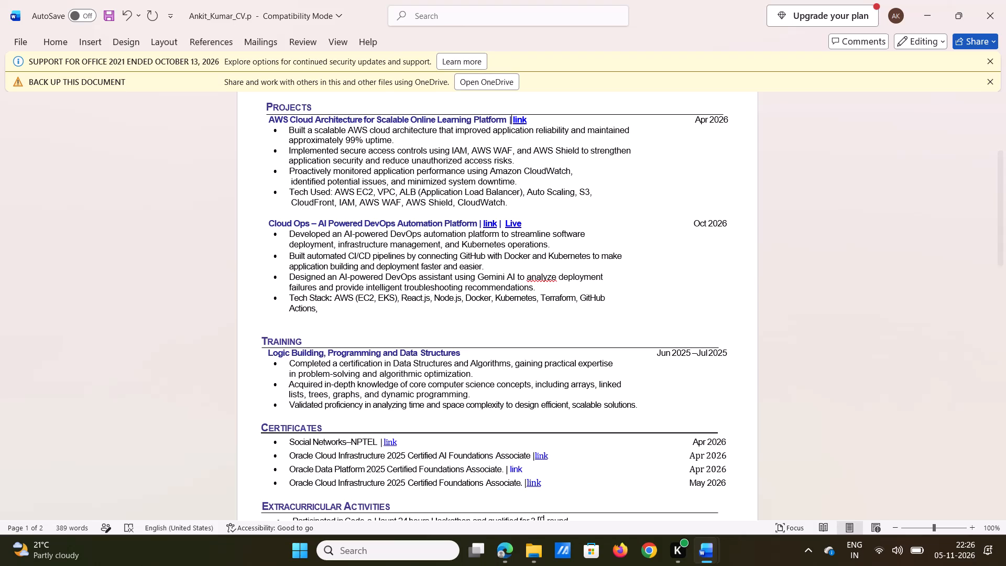
{"action": "left_click", "coordinate": [494, 223]}
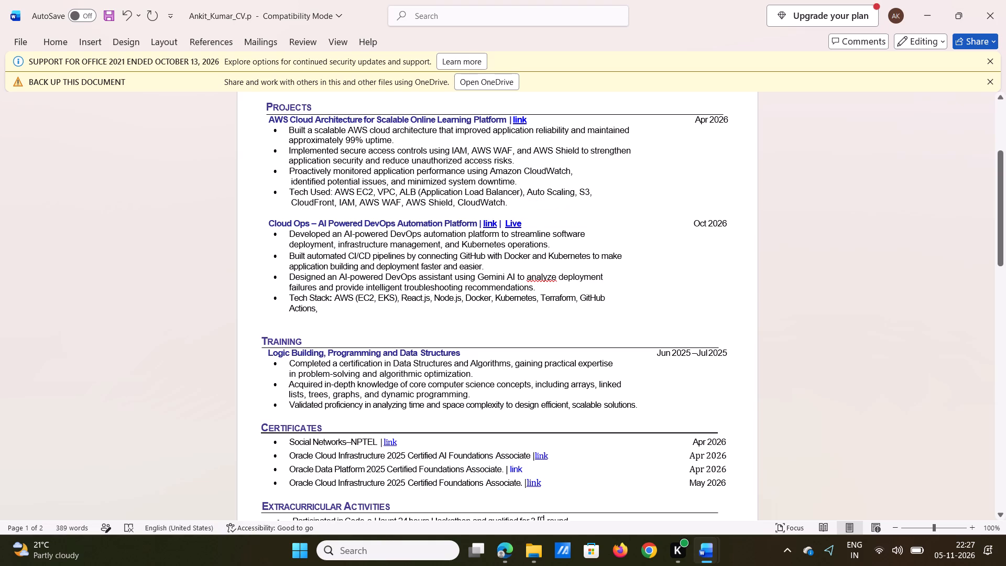
{"action": "left_click", "coordinate": [497, 223]}
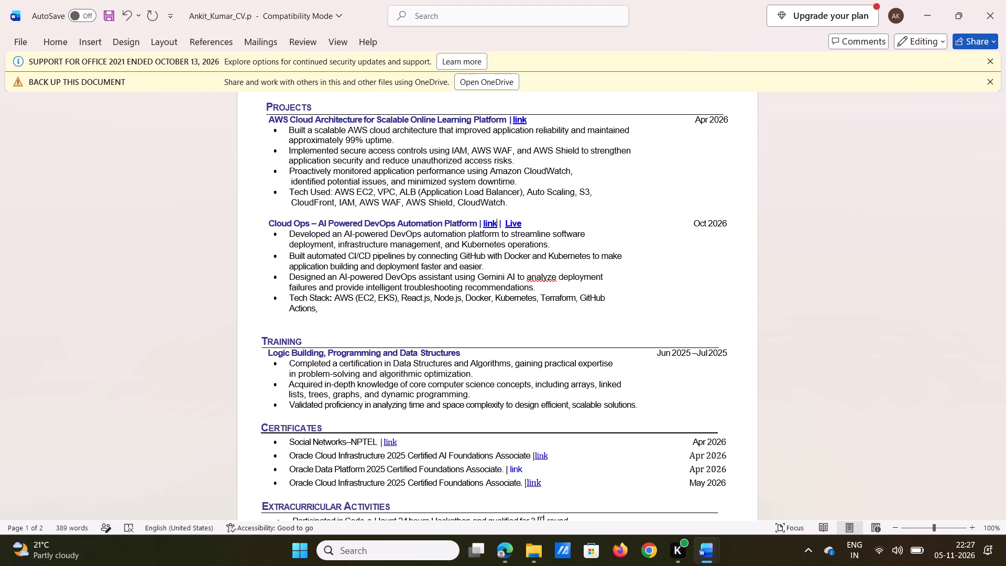
{"action": "key", "text": "BackSpace"}
{"action": "key", "text": "BackSpace"}
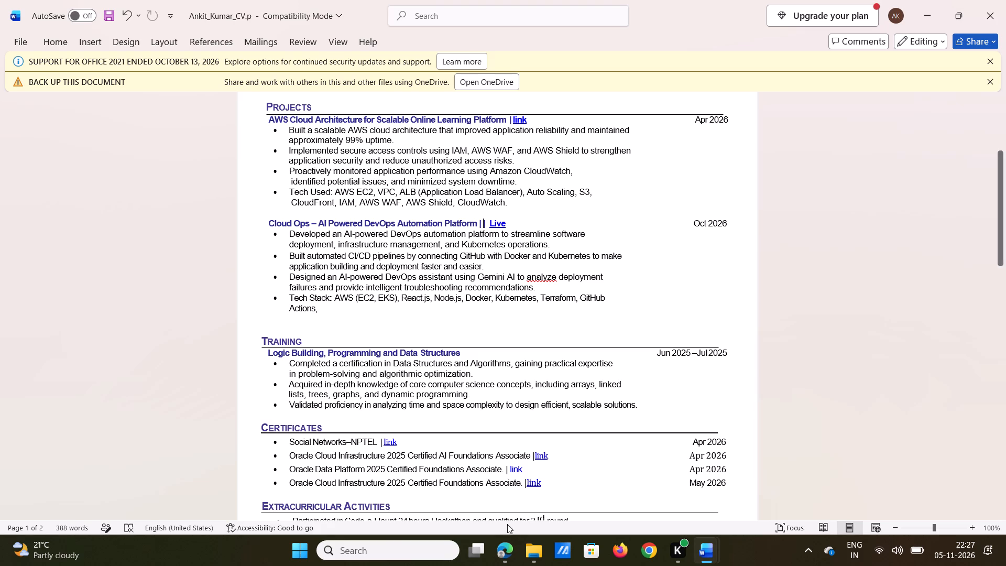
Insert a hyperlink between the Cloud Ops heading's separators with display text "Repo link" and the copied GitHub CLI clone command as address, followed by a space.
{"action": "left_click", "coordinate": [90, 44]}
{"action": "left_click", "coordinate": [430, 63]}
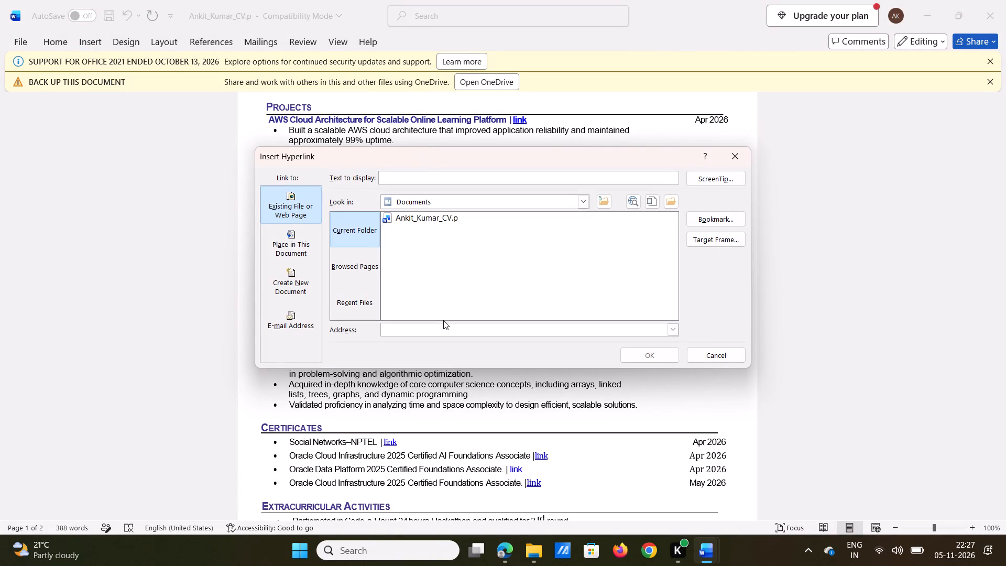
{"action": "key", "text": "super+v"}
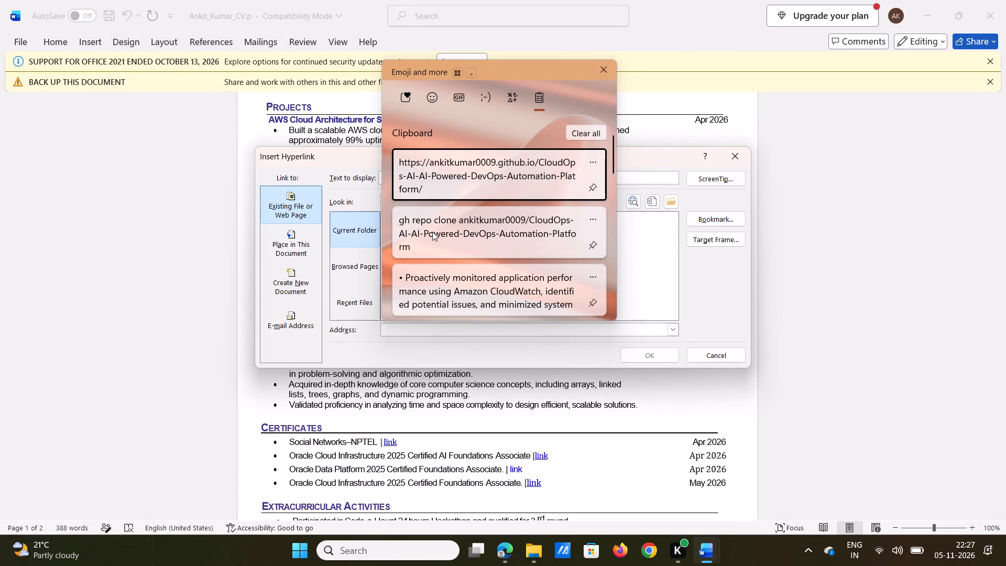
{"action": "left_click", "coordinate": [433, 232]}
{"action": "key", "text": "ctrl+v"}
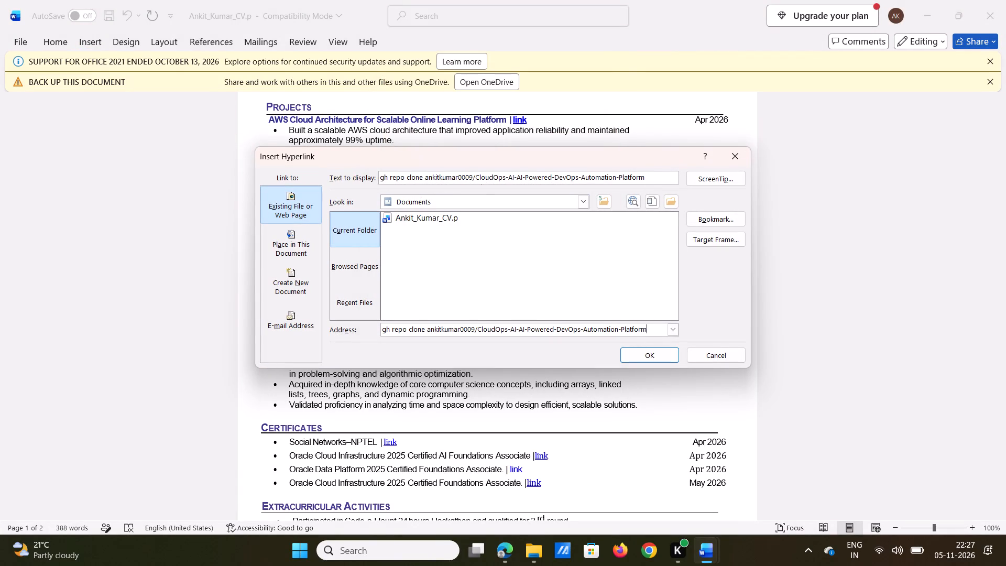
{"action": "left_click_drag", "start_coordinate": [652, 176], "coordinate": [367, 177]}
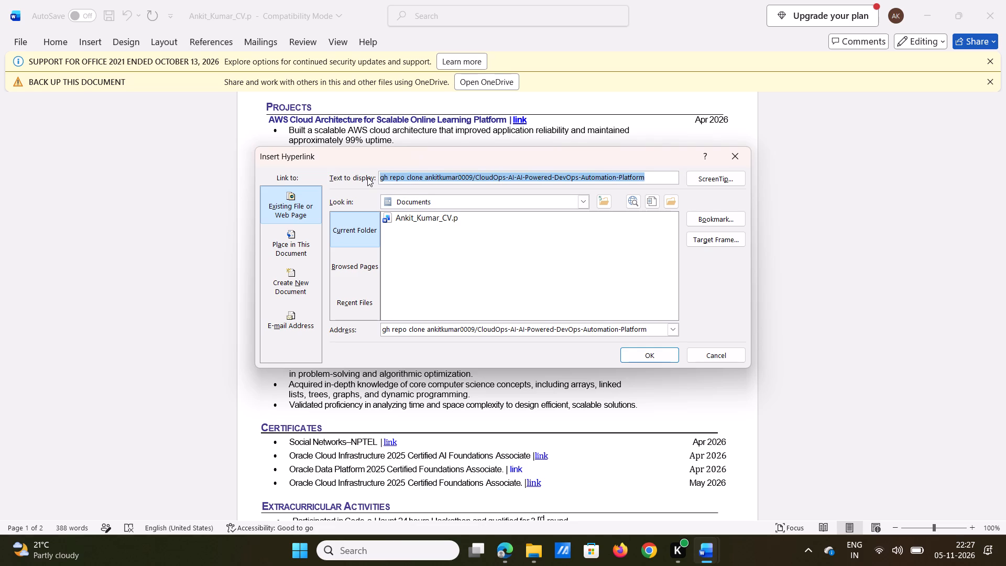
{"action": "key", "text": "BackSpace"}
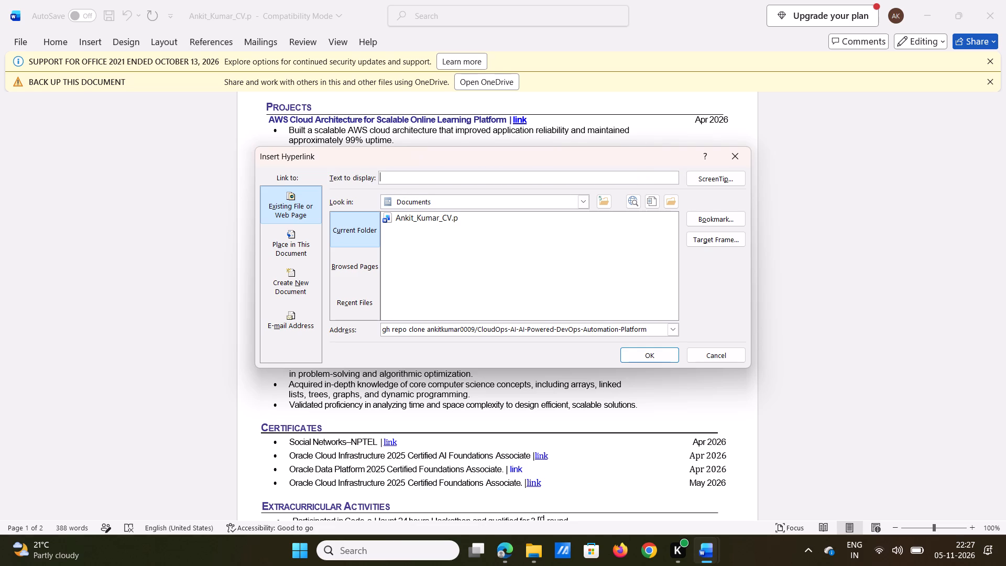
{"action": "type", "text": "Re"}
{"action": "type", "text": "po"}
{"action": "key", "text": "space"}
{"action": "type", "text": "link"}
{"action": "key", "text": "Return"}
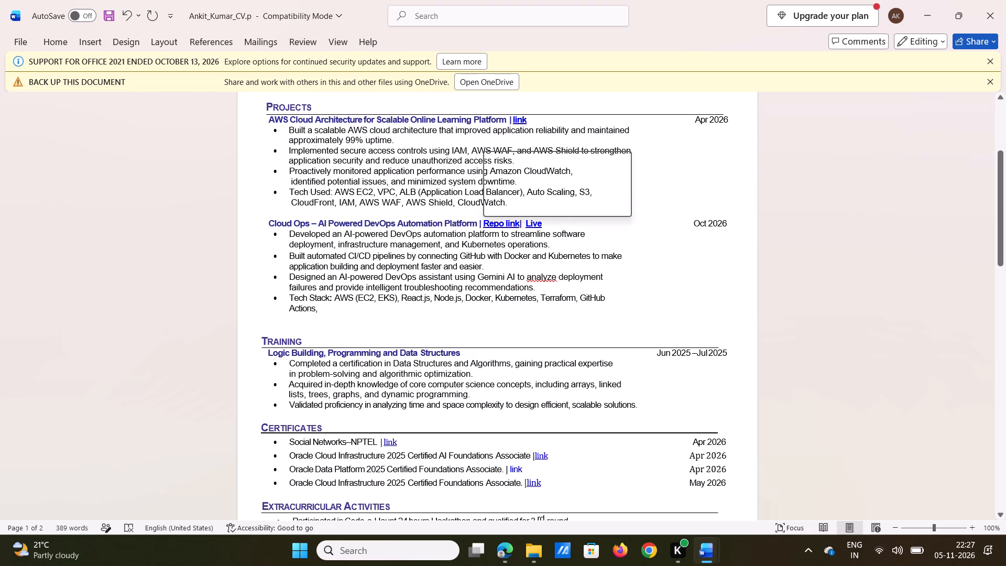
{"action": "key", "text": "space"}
Test the "Repo link" hyperlink in the Cloud Ops heading by following it.
{"action": "left_click", "coordinate": [575, 223]}
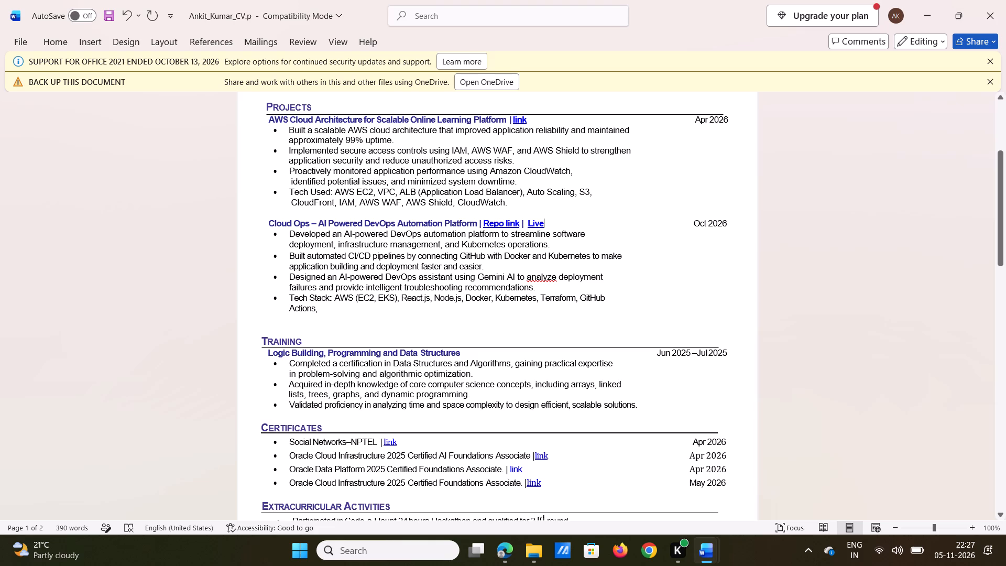
{"action": "left_click", "coordinate": [504, 224], "text": "ctrl"}
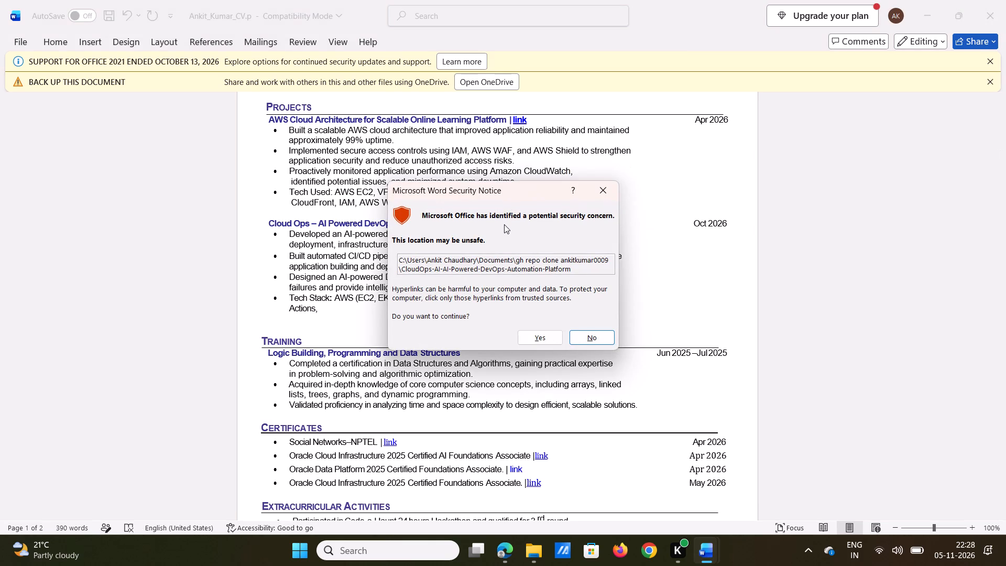
{"action": "left_click", "coordinate": [524, 342]}
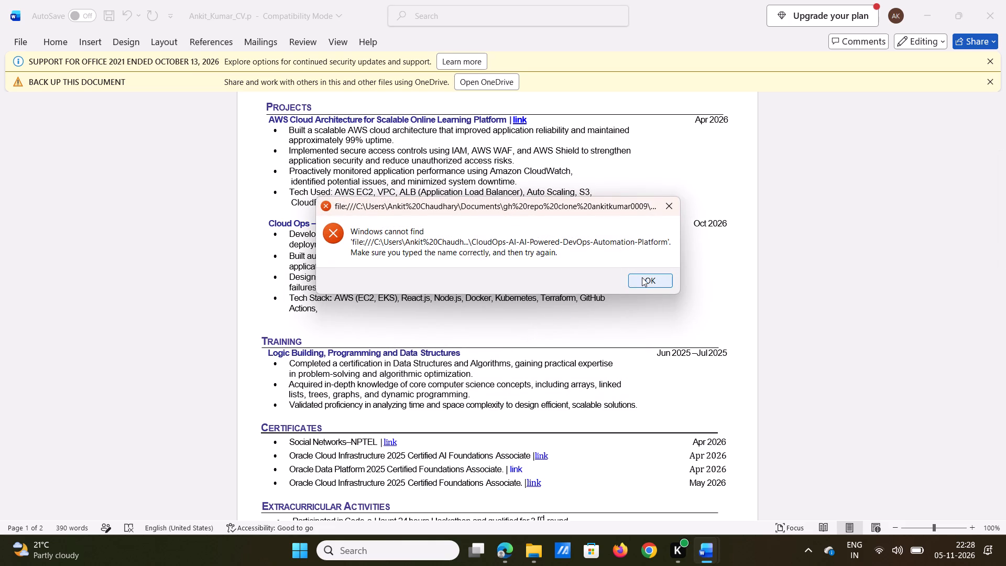
{"action": "left_click", "coordinate": [642, 277]}
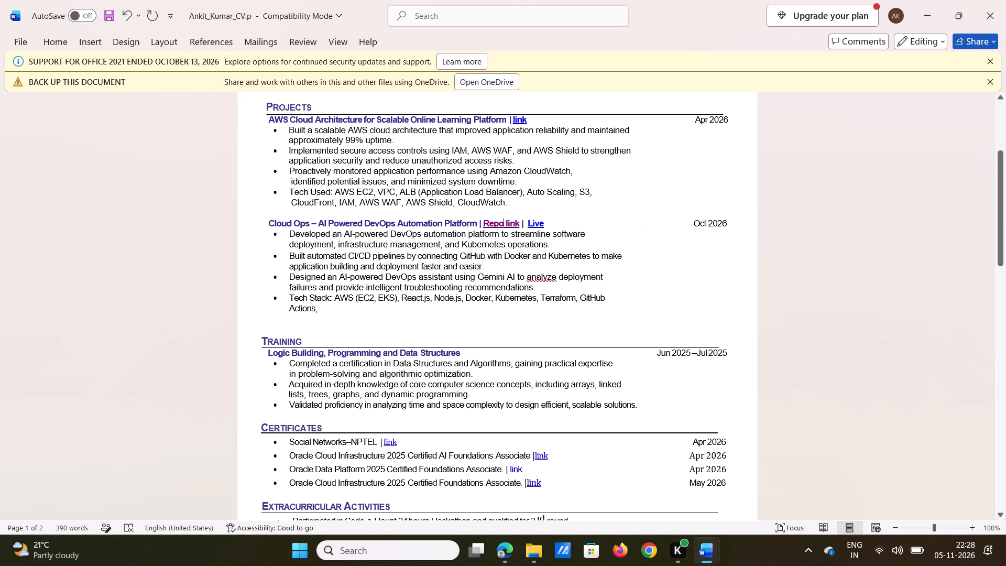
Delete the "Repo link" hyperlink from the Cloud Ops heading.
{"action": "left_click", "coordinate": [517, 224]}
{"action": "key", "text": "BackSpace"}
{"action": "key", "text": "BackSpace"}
Follow the "Live" link in the Cloud Ops heading and examine the deployed CloudOps AI site's overview page in Edge.
{"action": "left_click", "coordinate": [496, 224]}
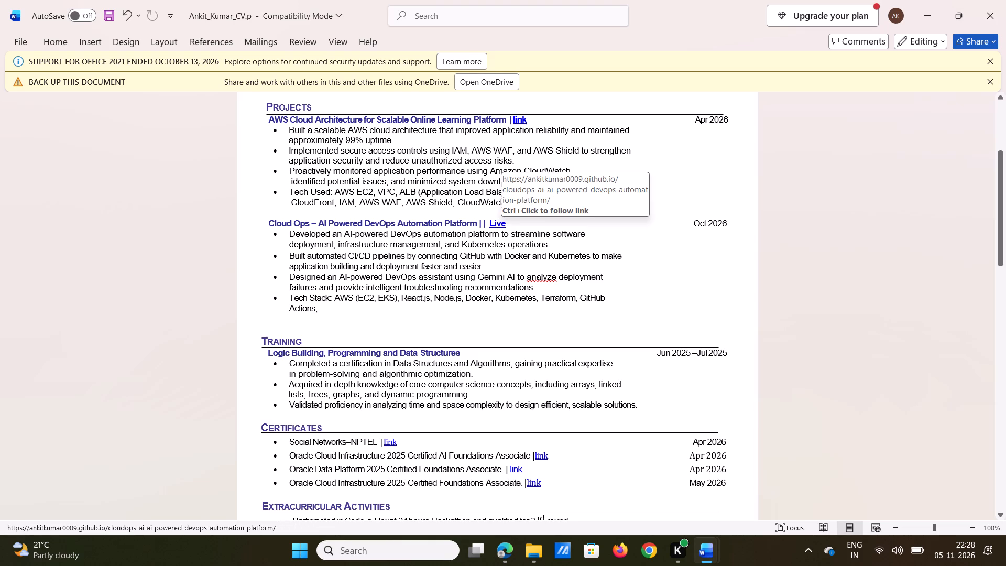
{"action": "left_click", "coordinate": [501, 223], "text": "ctrl"}
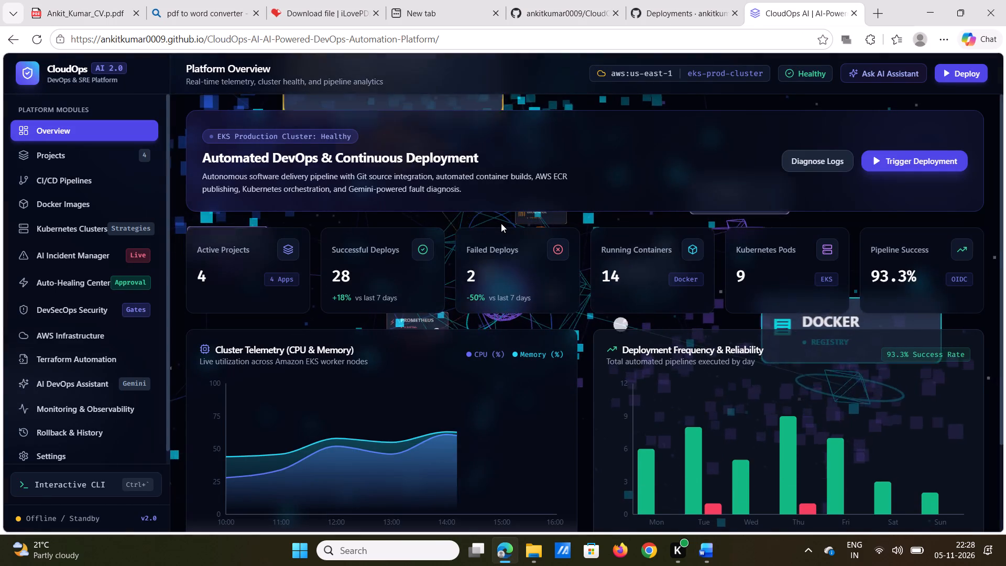
{"action": "scroll", "coordinate": [541, 322], "scroll_direction": "down", "scroll_amount": 3}
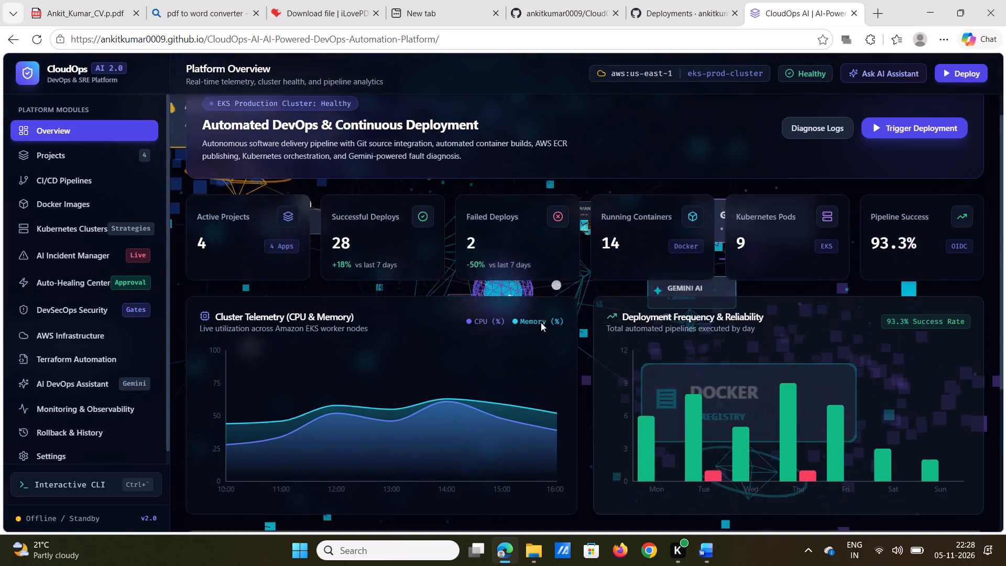
{"action": "scroll", "coordinate": [541, 322], "scroll_direction": "down", "scroll_amount": 6}
{"action": "scroll", "coordinate": [541, 322], "scroll_direction": "up", "scroll_amount": 7}
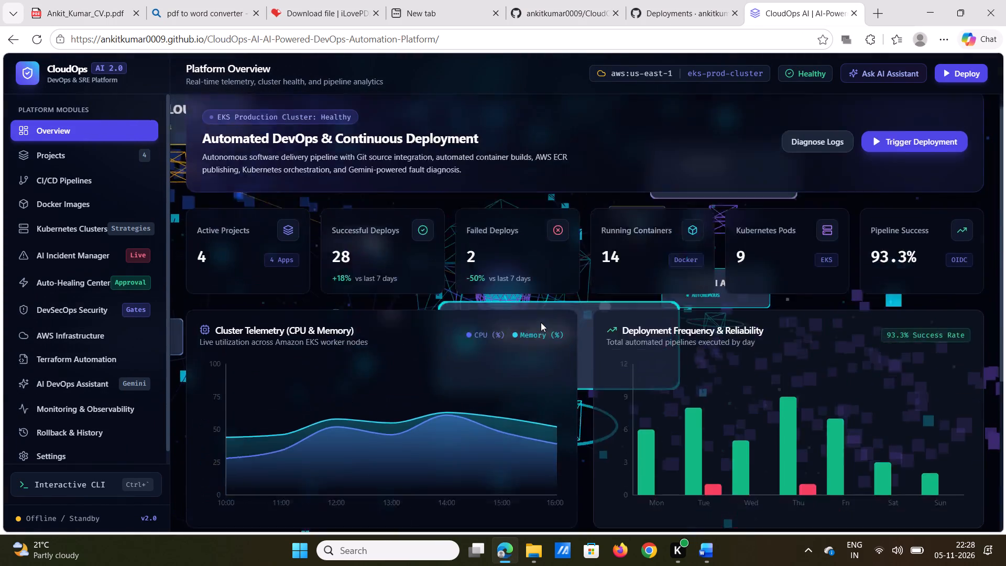
{"action": "scroll", "coordinate": [541, 322], "scroll_direction": "up", "scroll_amount": 1}
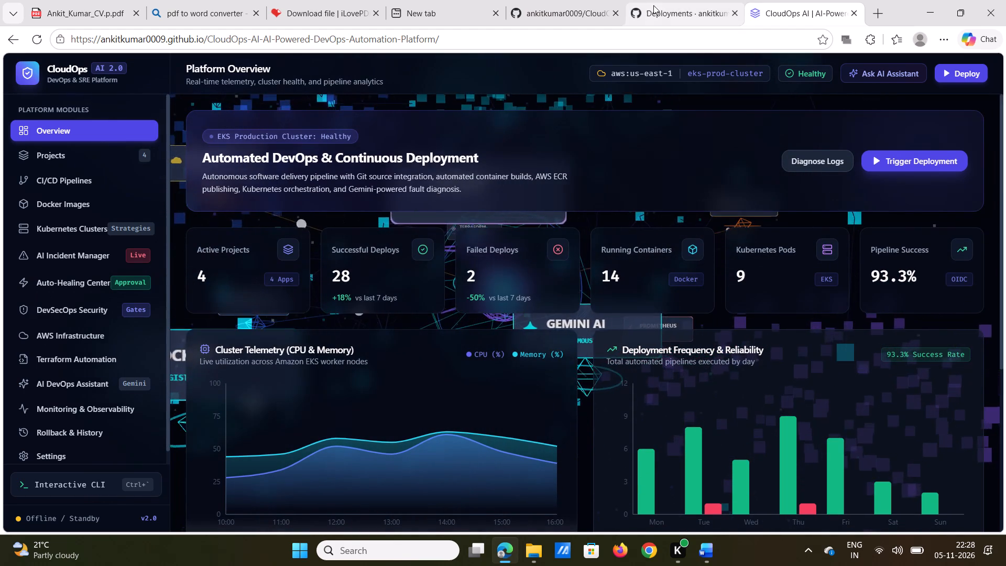
On the CloudOps AI repository's GitHub page, copy the GitHub CLI clone command.
{"action": "left_click", "coordinate": [672, 2]}
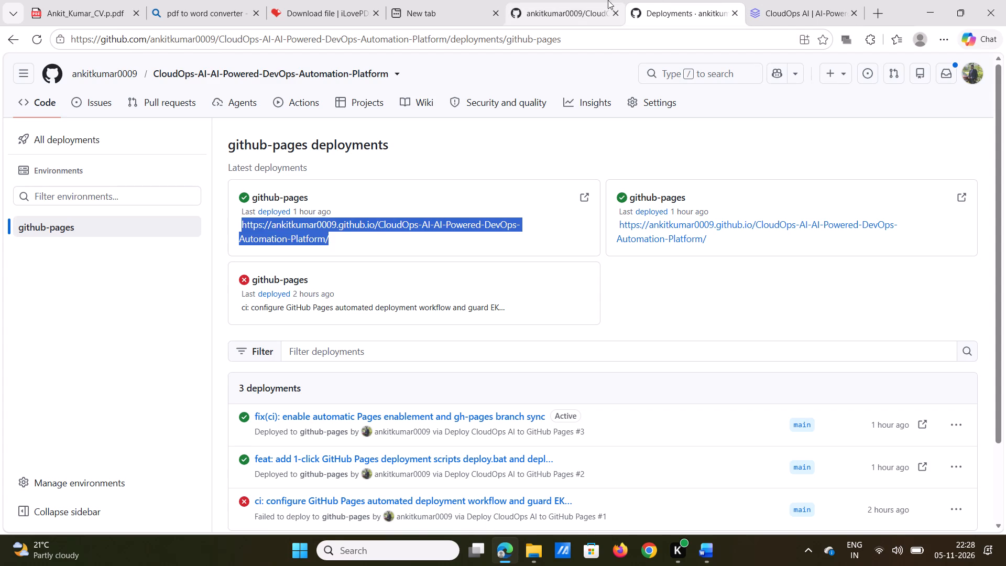
{"action": "left_click", "coordinate": [522, 10]}
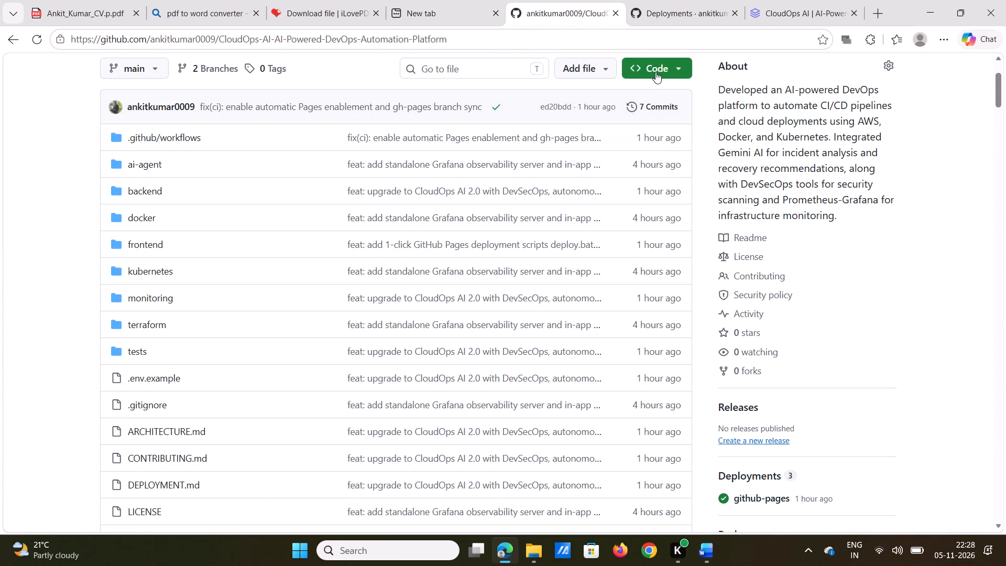
{"action": "scroll", "coordinate": [532, 196], "scroll_direction": "up", "scroll_amount": 6}
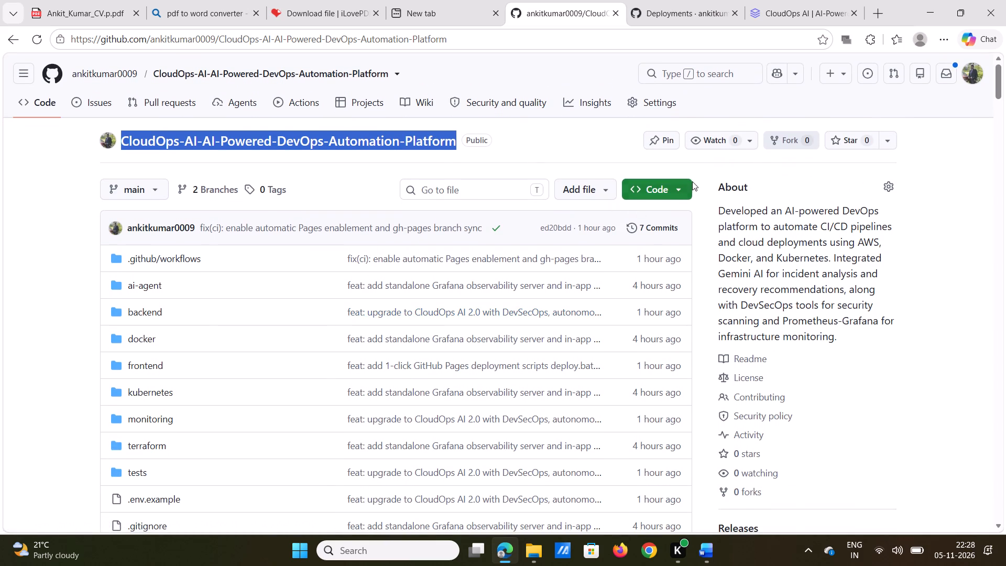
{"action": "left_click", "coordinate": [688, 184]}
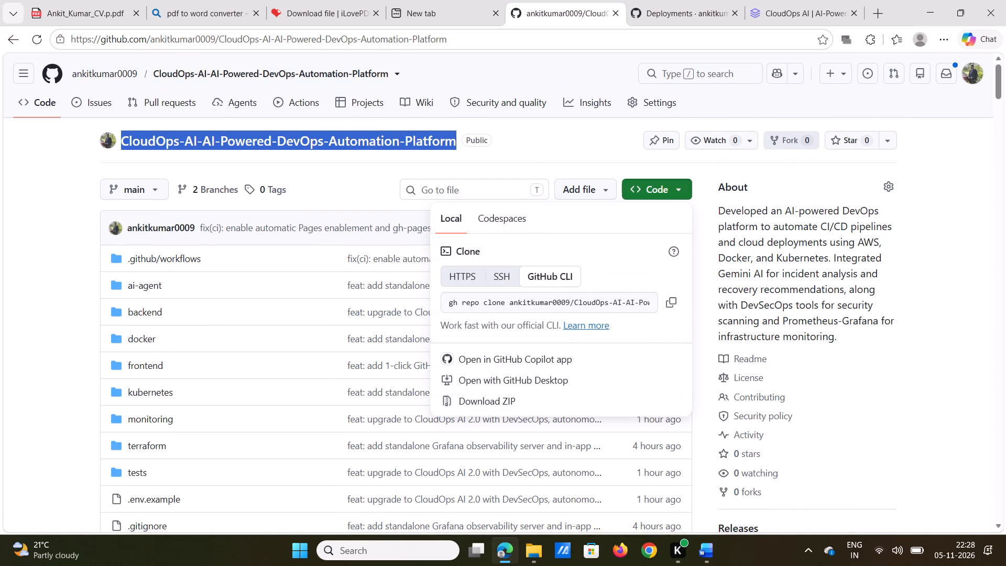
{"action": "left_click", "coordinate": [663, 305]}
Switch back to the Word CV and remove the bold formatting from the "Live" link in the Cloud Ops heading.
{"action": "left_click", "coordinate": [694, 551]}
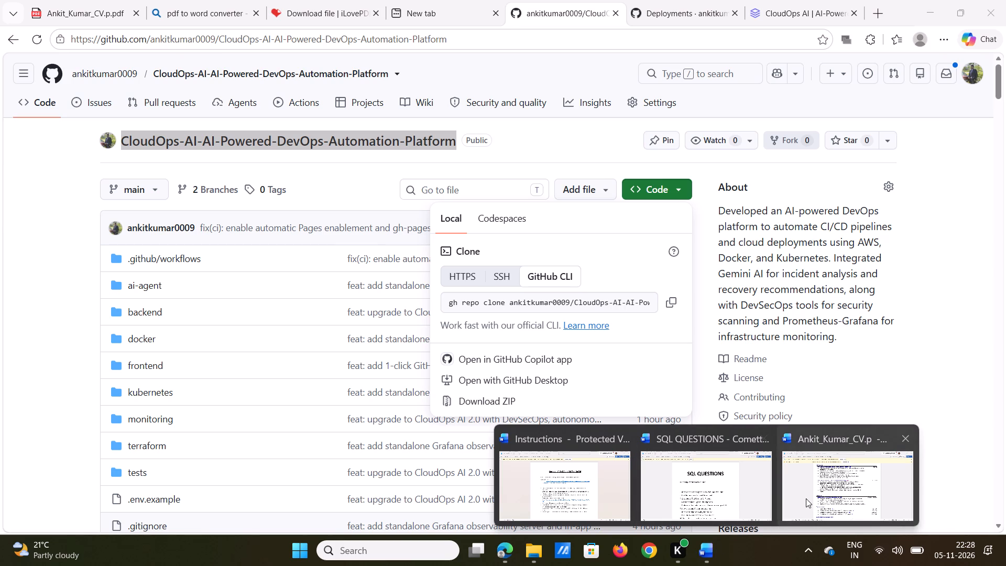
{"action": "left_click", "coordinate": [806, 498]}
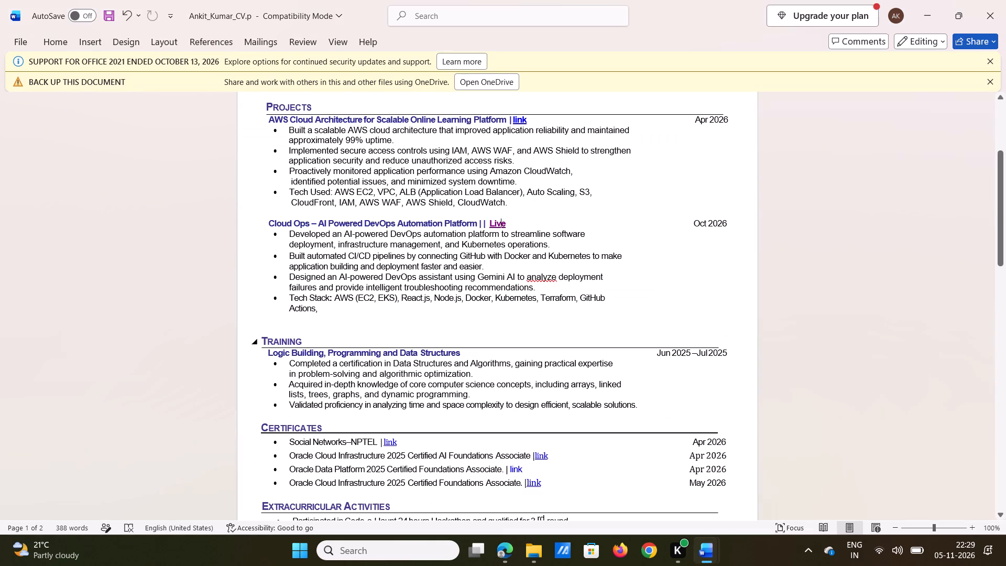
{"action": "left_click", "coordinate": [507, 223]}
{"action": "left_click_drag", "start_coordinate": [507, 223], "coordinate": [488, 223]}
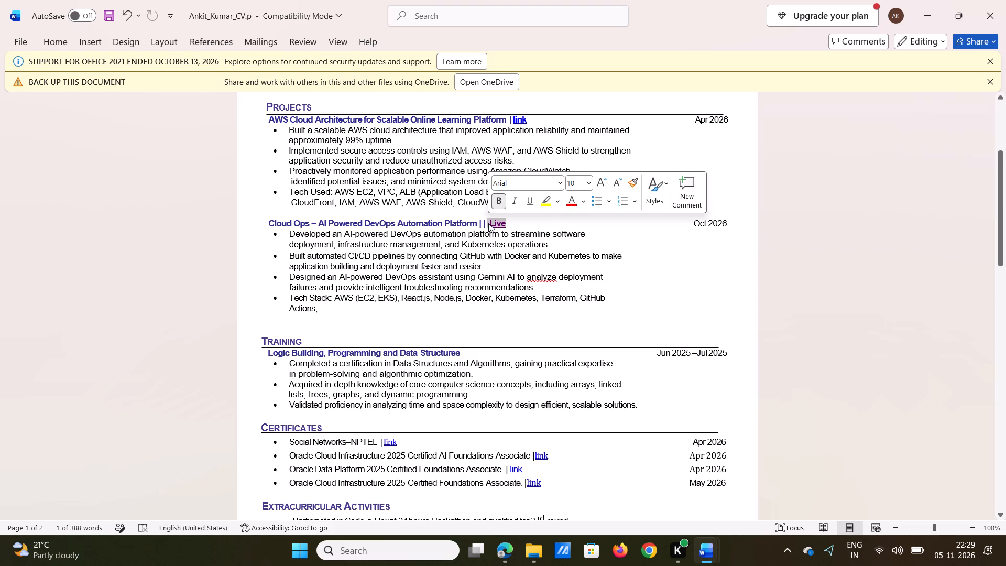
{"action": "left_click", "coordinate": [501, 205]}
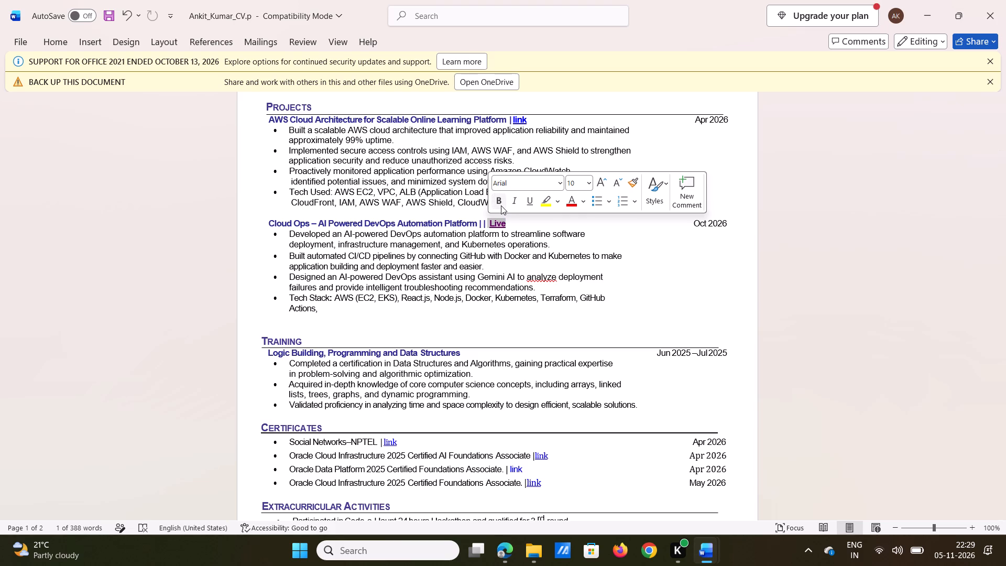
{"action": "left_click", "coordinate": [501, 205]}
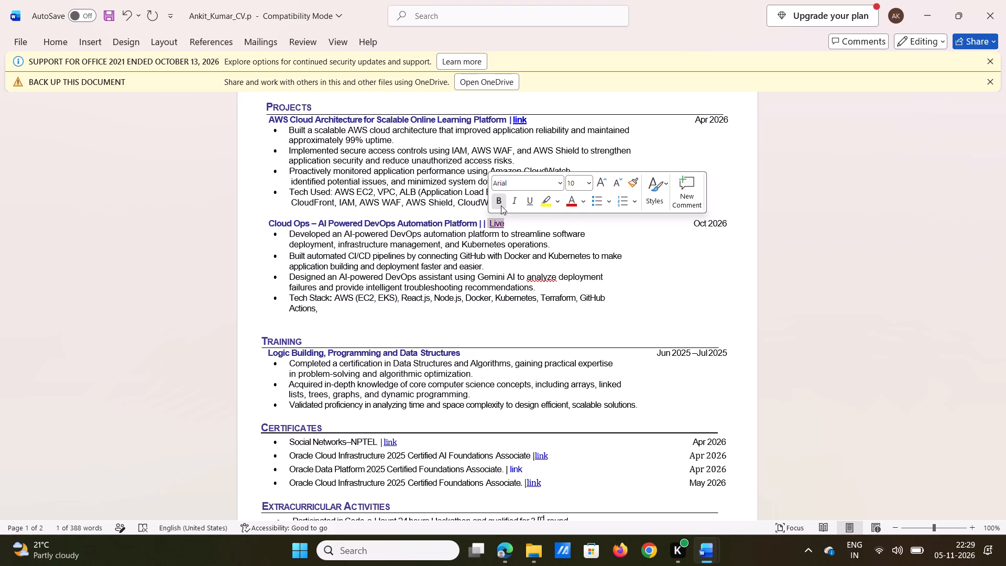
{"action": "left_click", "coordinate": [501, 205]}
Delete the "Live" hyperlink from the end of the Cloud Ops heading.
{"action": "left_click", "coordinate": [515, 226]}
{"action": "key", "text": "BackSpace"}
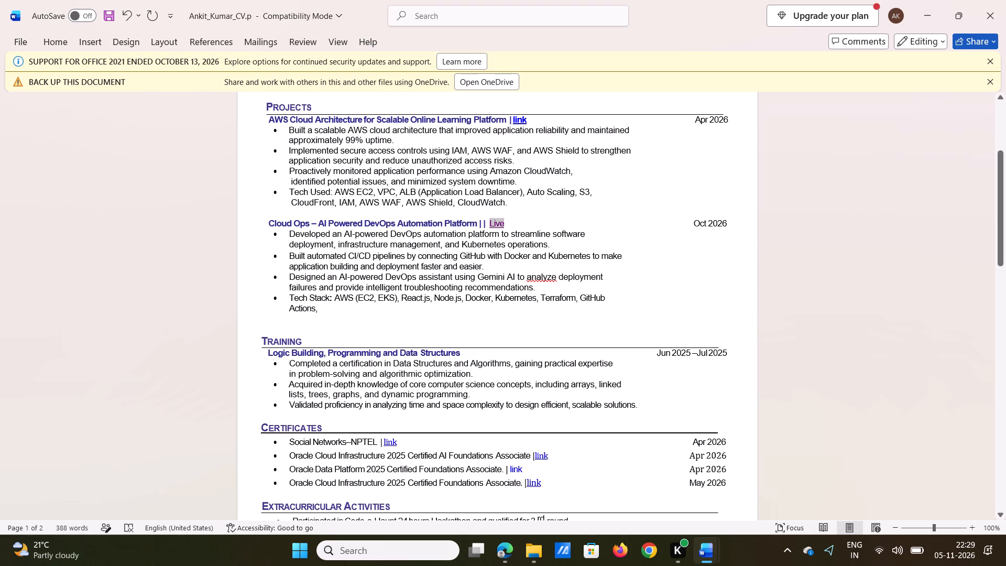
{"action": "key", "text": "BackSpace"}
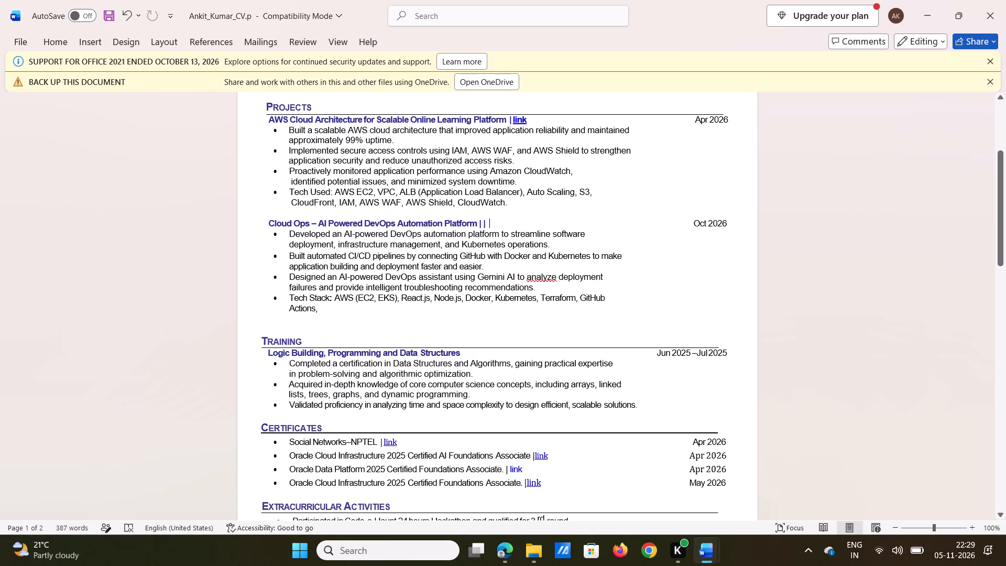
Between the two separators in the Cloud Ops heading, insert a hyperlink displayed as "Repo link" with the copied GitHub CLI clone command as its address.
{"action": "left_click", "coordinate": [482, 223]}
{"action": "key", "text": "Right"}
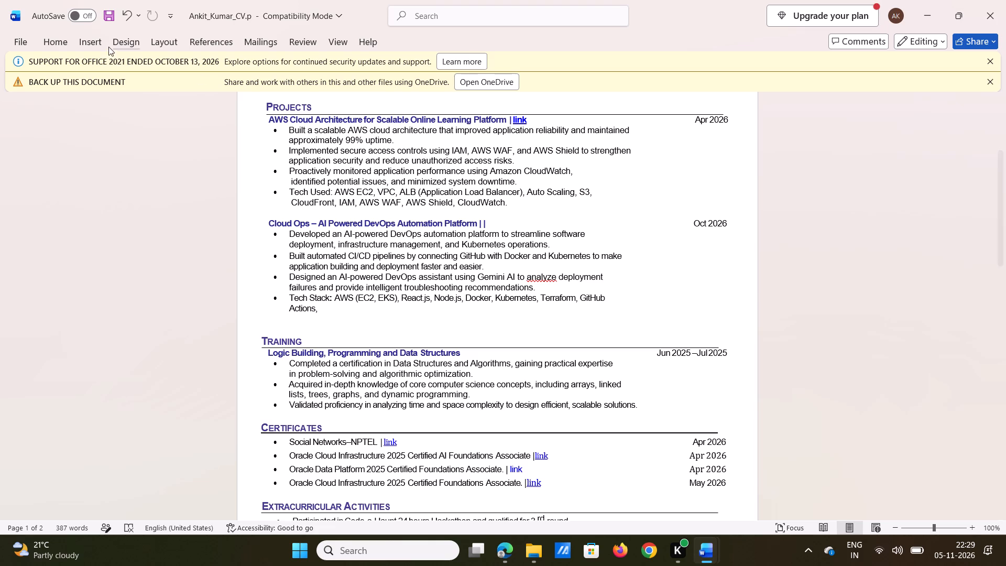
{"action": "left_click", "coordinate": [89, 41]}
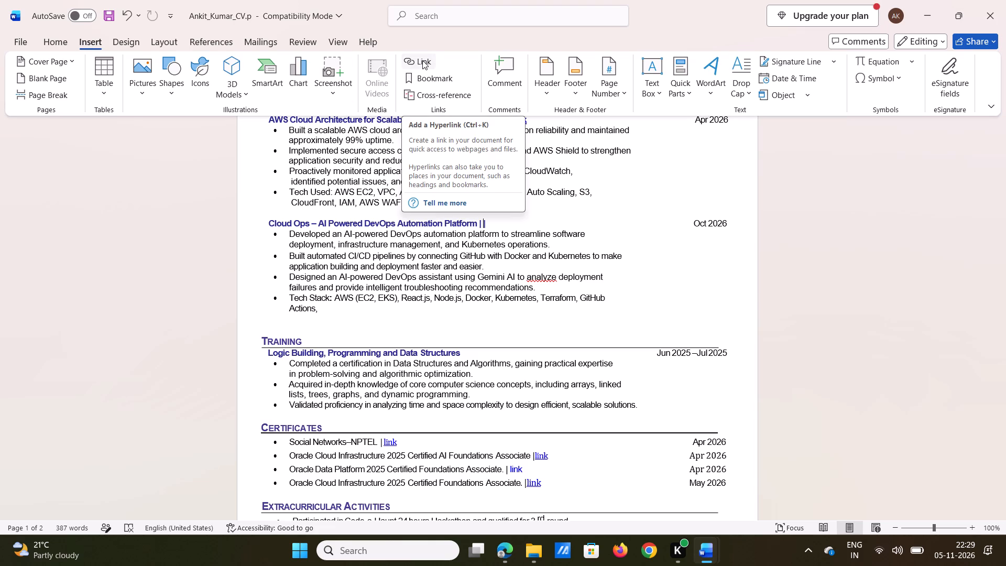
{"action": "left_click", "coordinate": [422, 60]}
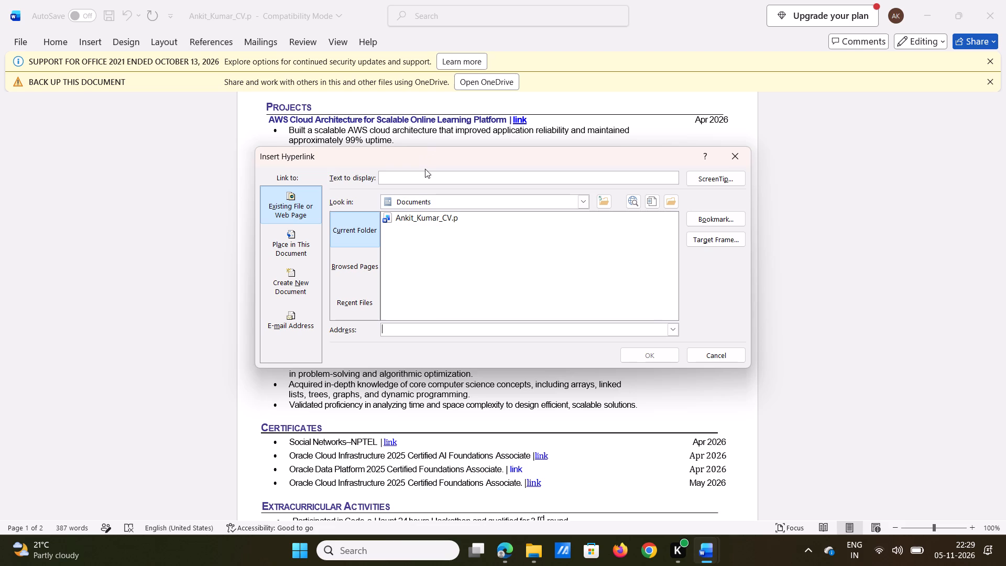
{"action": "key", "text": "ctrl+v"}
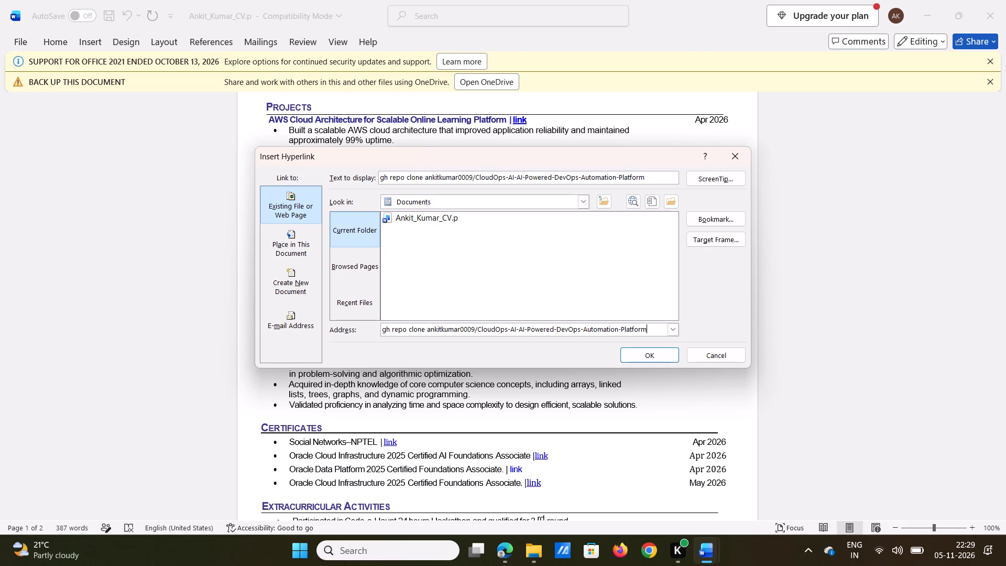
{"action": "left_click_drag", "start_coordinate": [649, 178], "coordinate": [345, 169]}
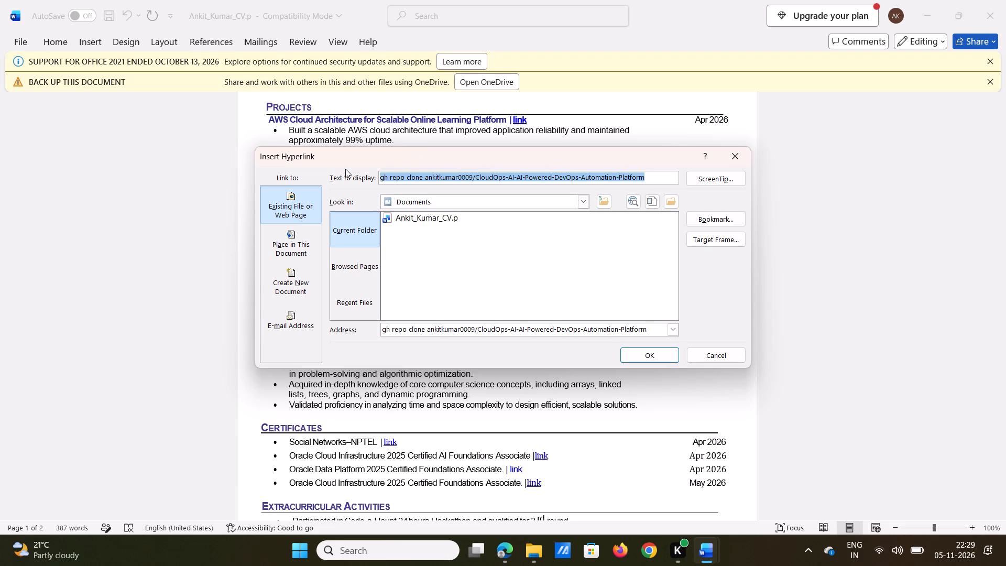
{"action": "key", "text": "BackSpace"}
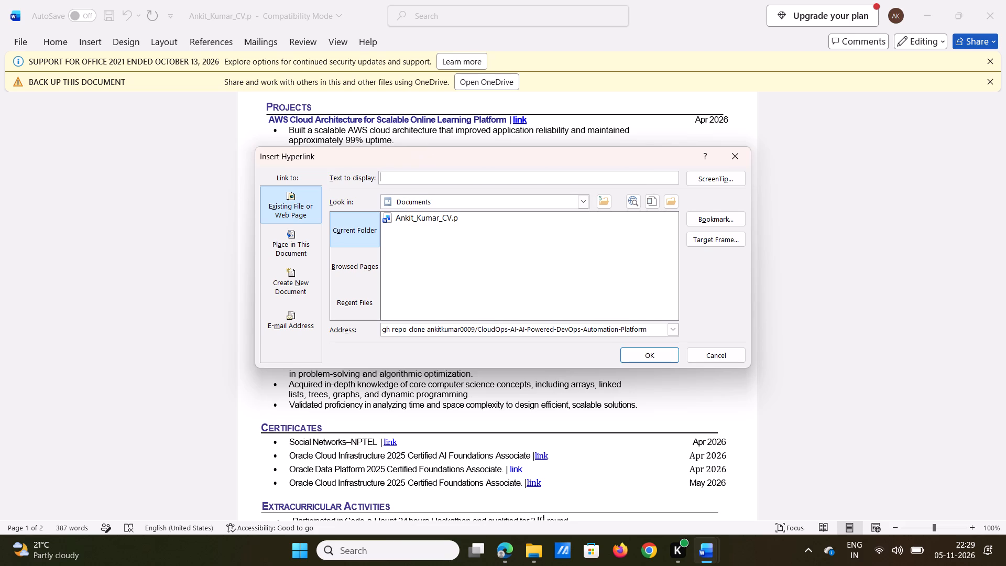
{"action": "type", "text": "Re"}
{"action": "type", "text": "po"}
{"action": "key", "text": "space"}
{"action": "type", "text": "link"}
{"action": "key", "text": "Return"}
{"action": "left_click_drag", "start_coordinate": [344, 171], "coordinate": [332, 173]}
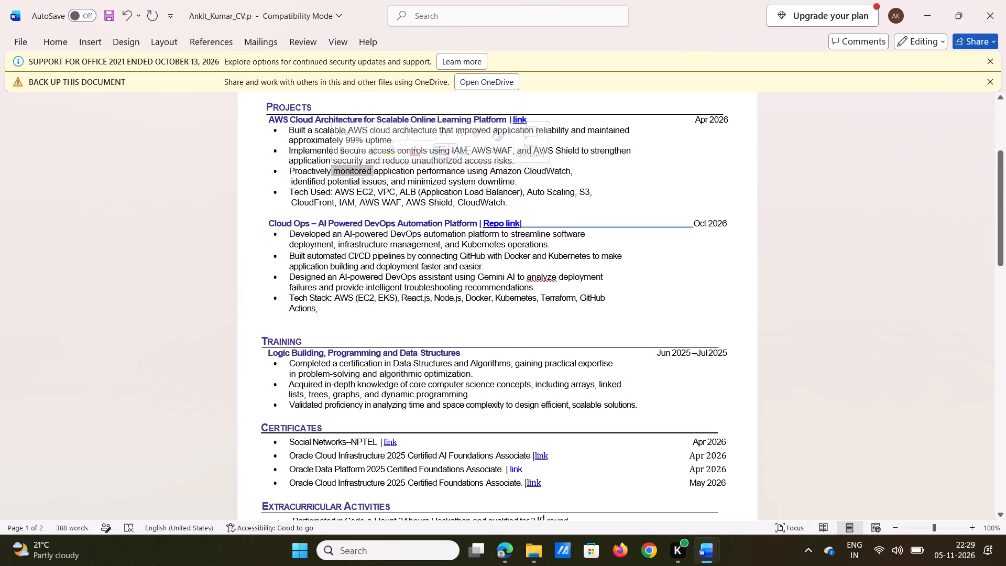
{"action": "left_click", "coordinate": [529, 205]}
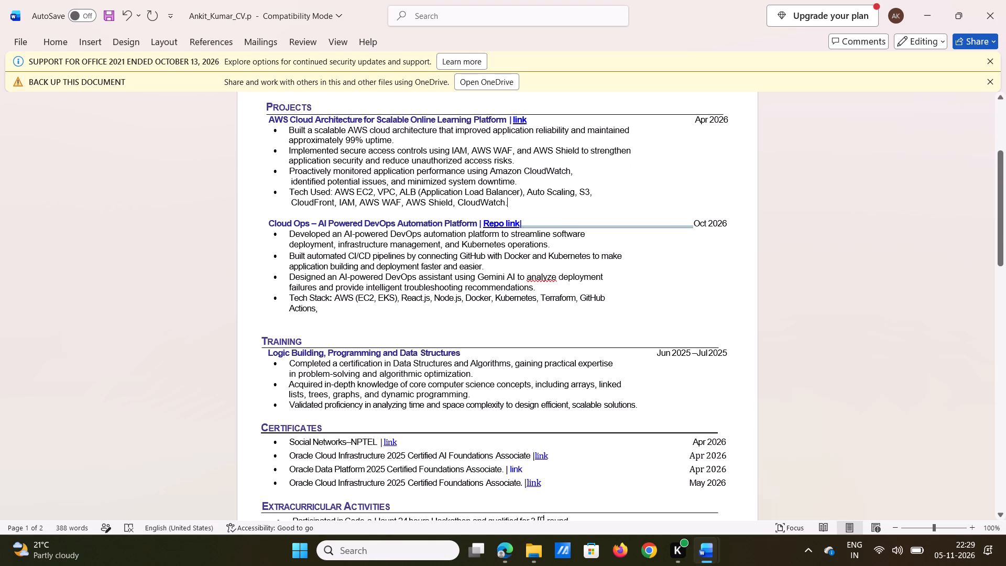
Add a space between the "Repo link" hyperlink and the separator that follows it in the Cloud Ops heading.
{"action": "left_click", "coordinate": [520, 223]}
{"action": "key", "text": "space"}
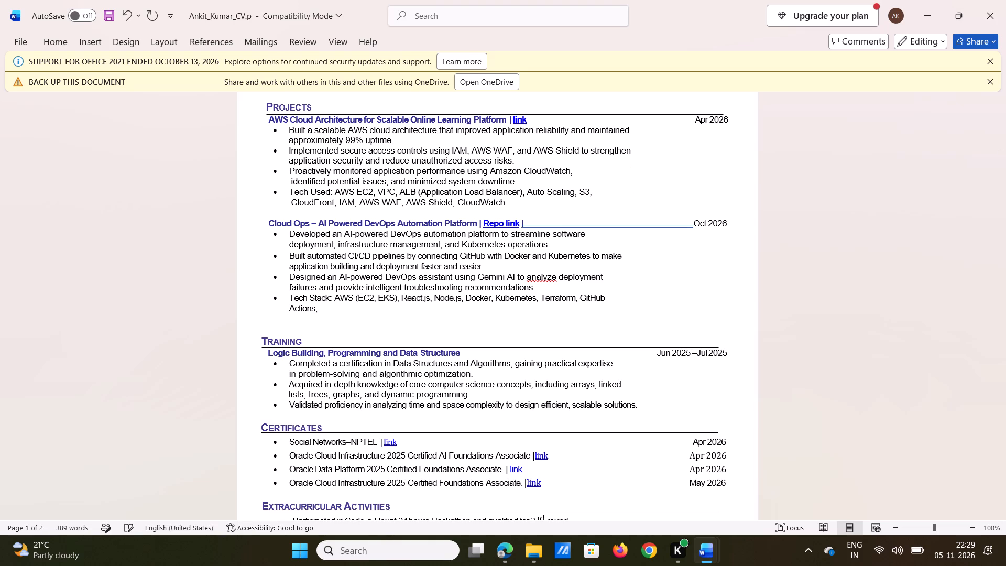
{"action": "left_click", "coordinate": [531, 223]}
{"action": "key", "text": "backslash"}
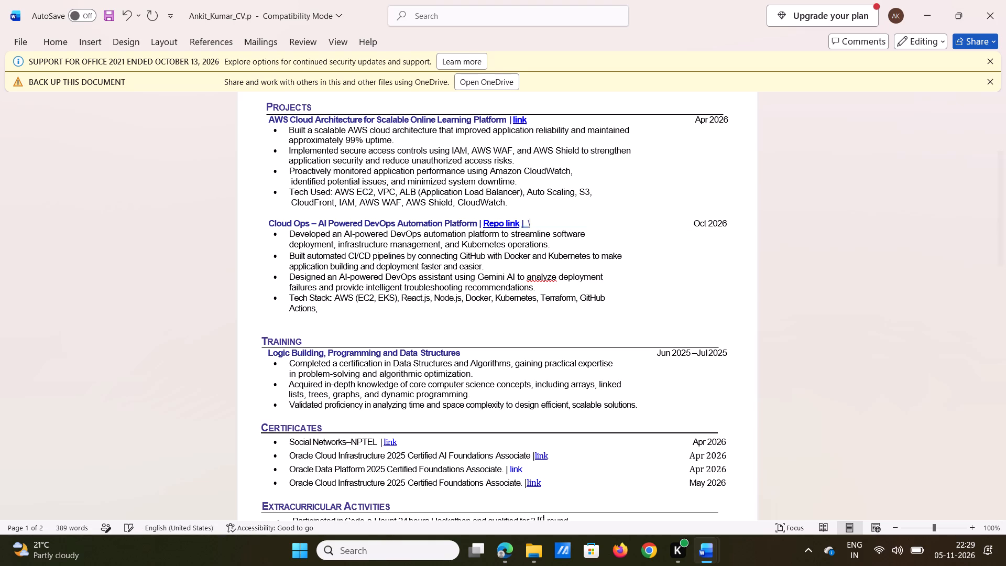
{"action": "key", "text": "BackSpace"}
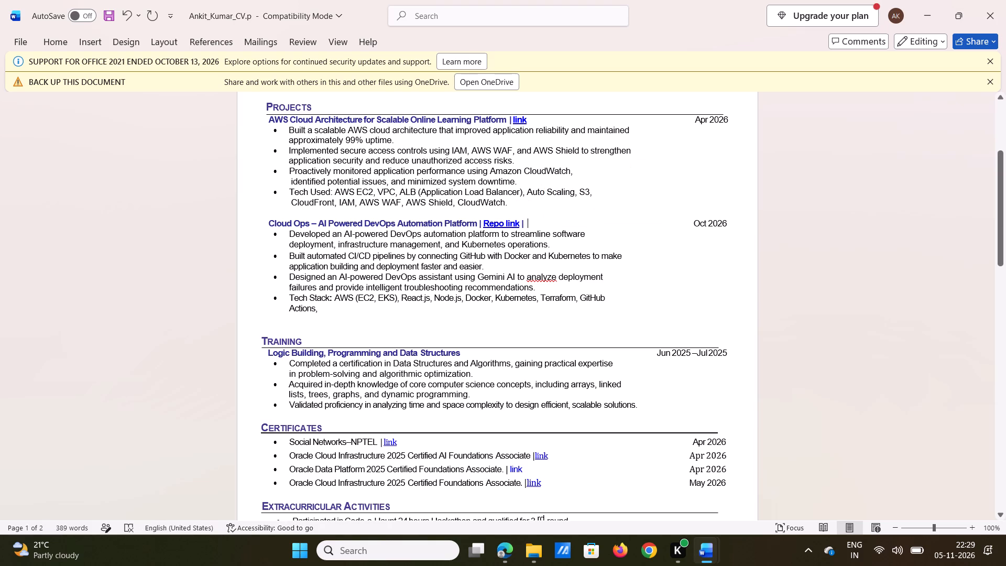
Remove the bold formatting from the "Repo link" hyperlink in the Cloud Ops heading.
{"action": "left_click_drag", "start_coordinate": [519, 224], "coordinate": [488, 225]}
{"action": "left_click_drag", "start_coordinate": [488, 225], "coordinate": [484, 223]}
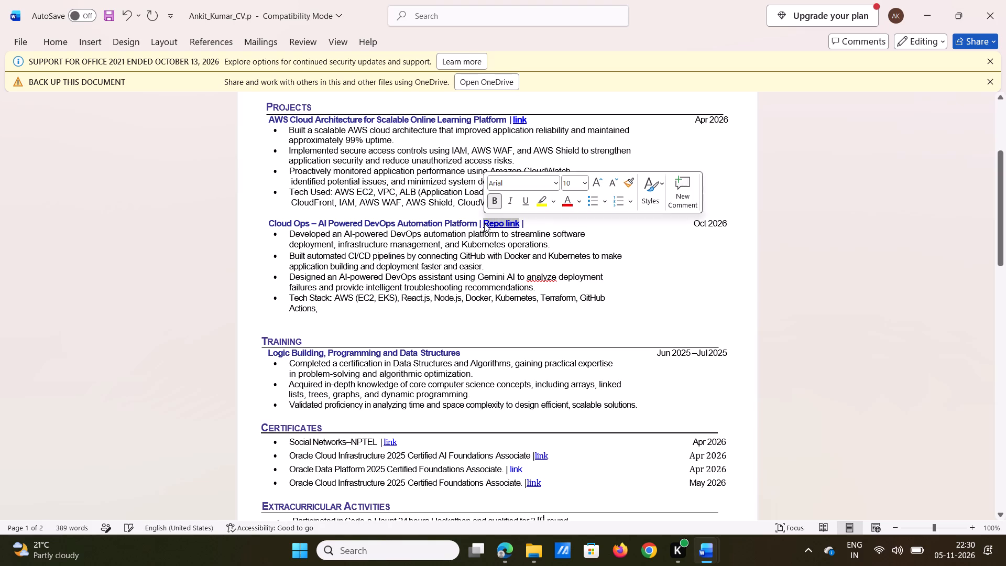
{"action": "left_click", "coordinate": [494, 204]}
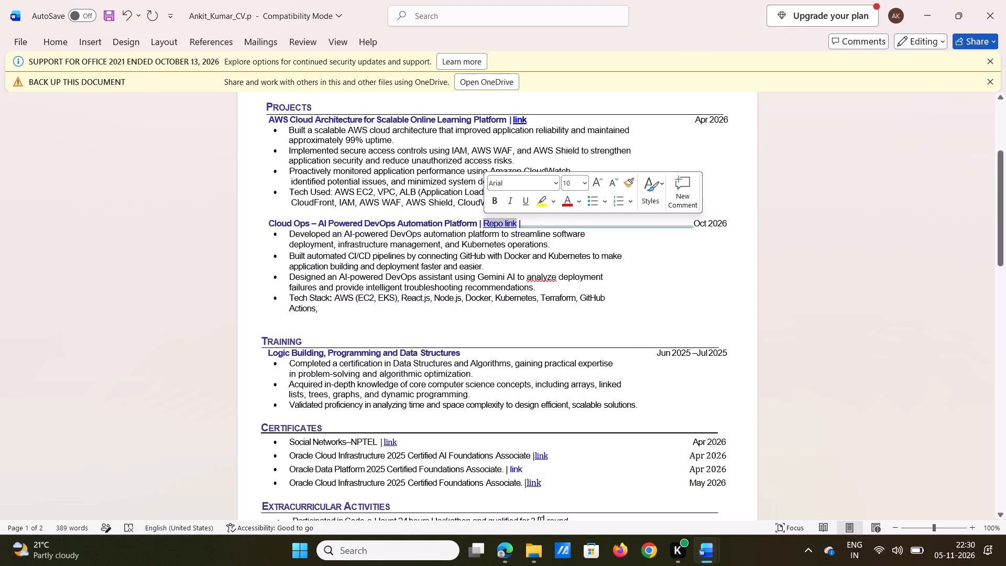
Delete the extra space after the last separator in the Cloud Ops heading.
{"action": "left_click", "coordinate": [531, 225]}
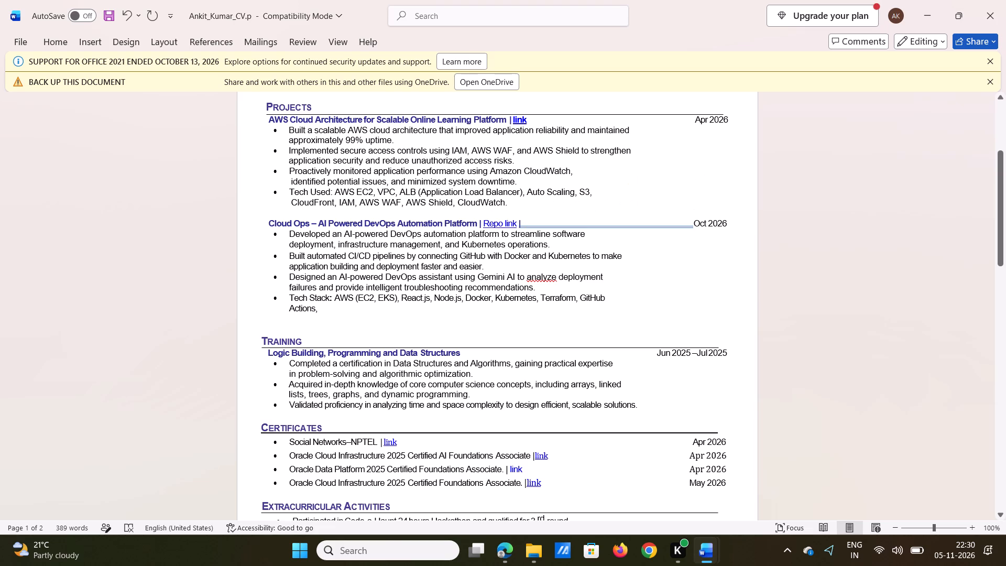
{"action": "key", "text": "BackSpace"}
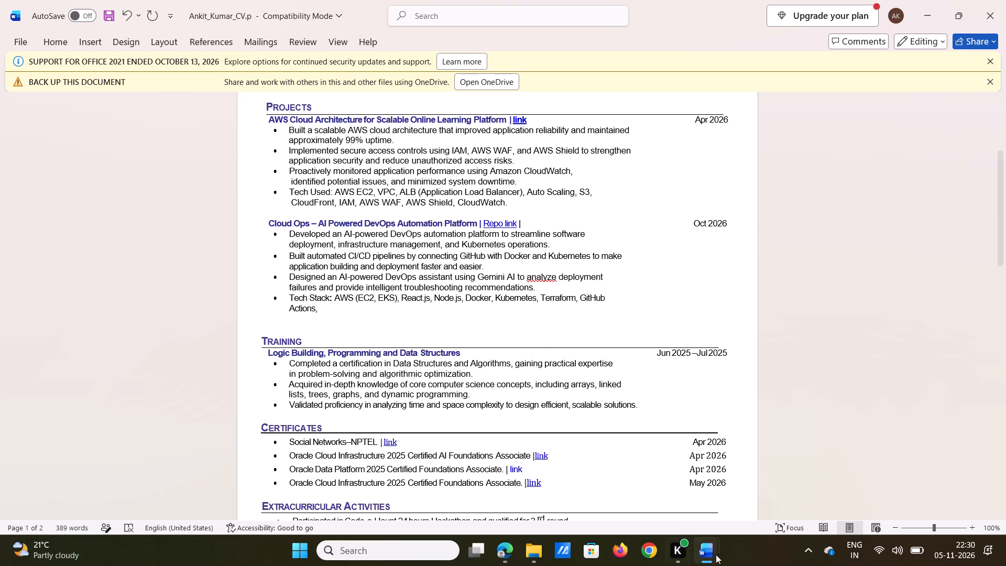
Switch to Edge, open the CloudOps AI repository's github-pages deployments, and copy the site URL of the first successful deployment.
{"action": "left_click", "coordinate": [502, 545]}
{"action": "scroll", "coordinate": [853, 430], "scroll_direction": "down", "scroll_amount": 1}
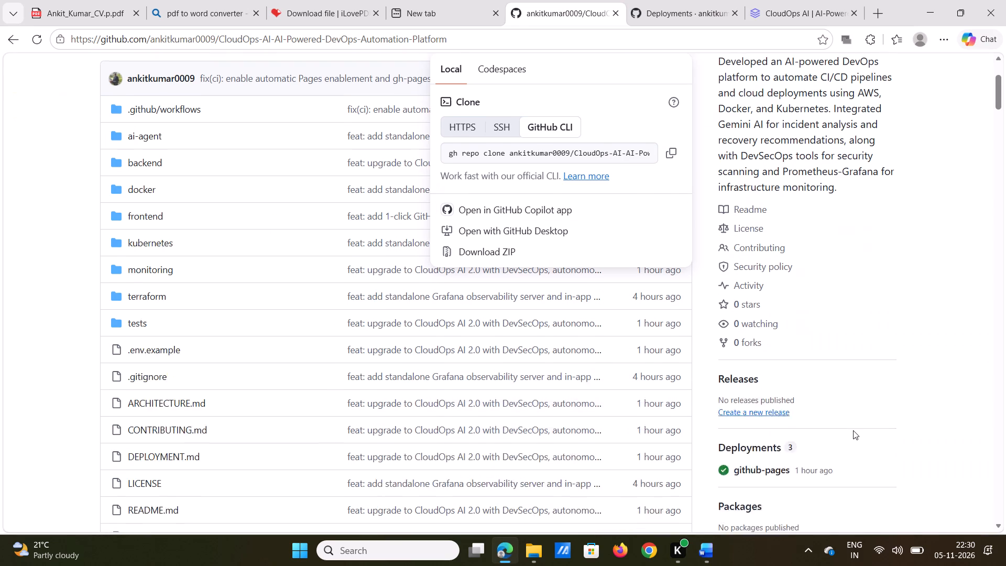
{"action": "scroll", "coordinate": [853, 430], "scroll_direction": "down", "scroll_amount": 1}
{"action": "left_click", "coordinate": [750, 433]}
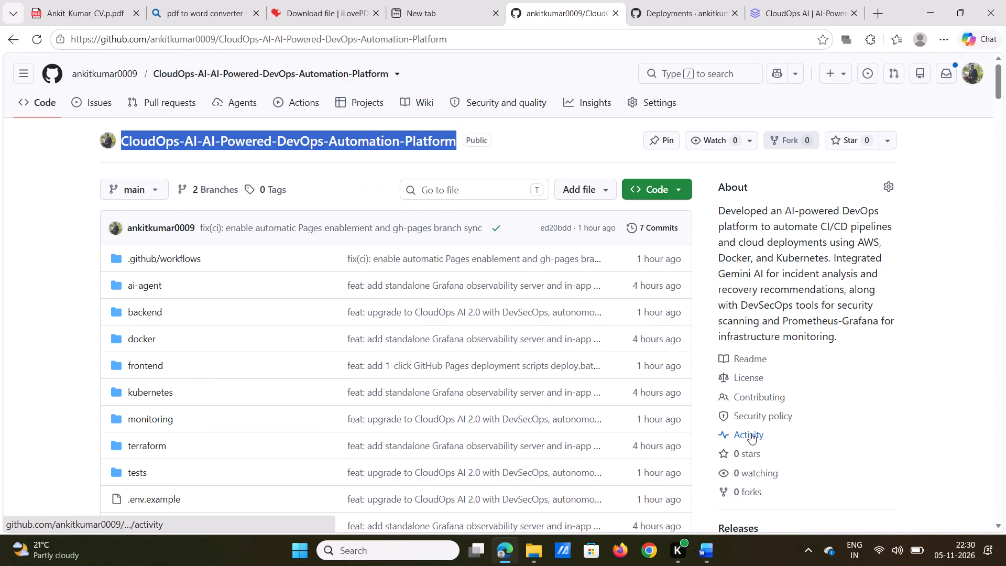
{"action": "scroll", "coordinate": [750, 428], "scroll_direction": "down", "scroll_amount": 4}
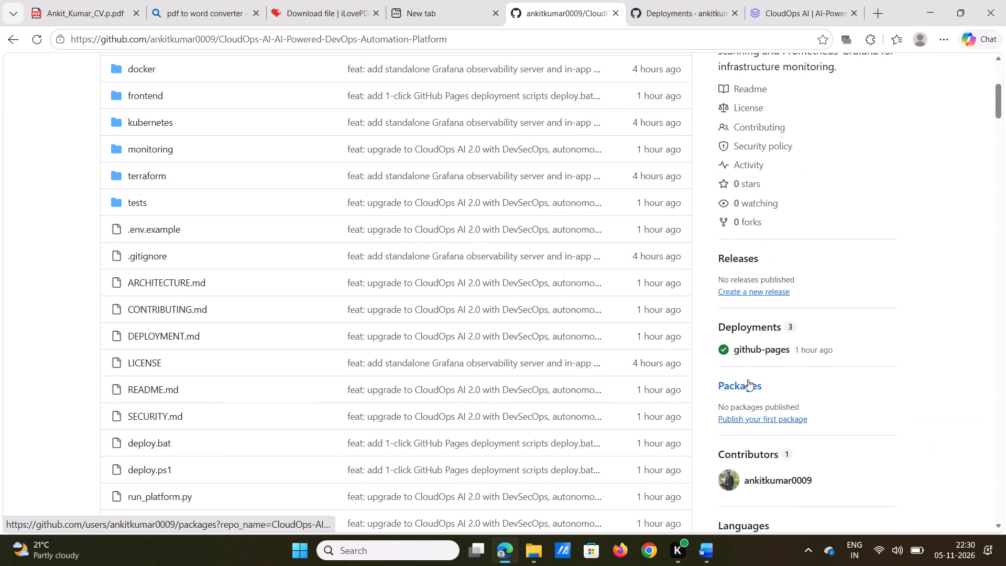
{"action": "left_click", "coordinate": [746, 353]}
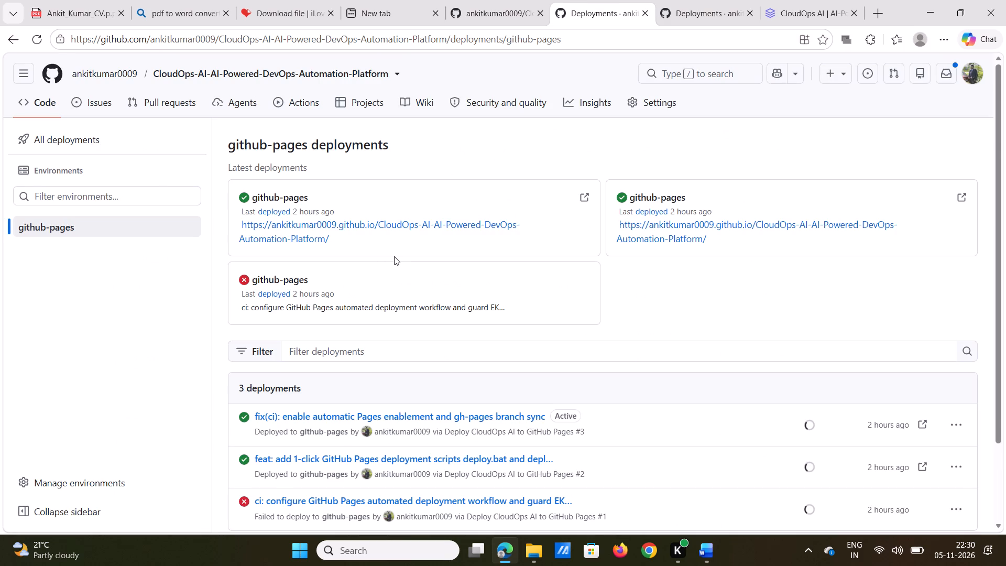
{"action": "left_click_drag", "start_coordinate": [338, 241], "coordinate": [242, 225]}
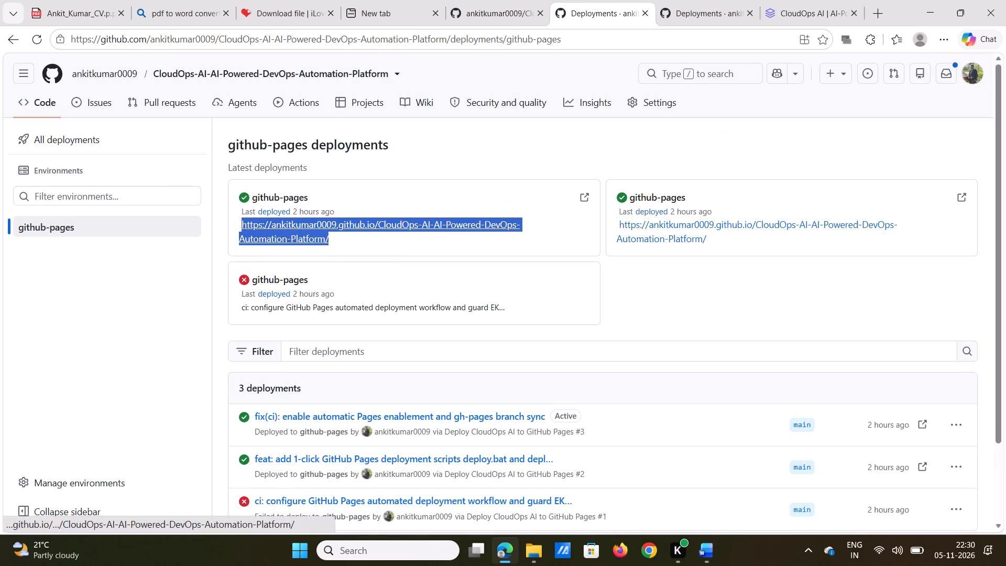
{"action": "left_click_drag", "start_coordinate": [242, 225], "coordinate": [243, 227]}
{"action": "key", "text": "ctrl+c"}
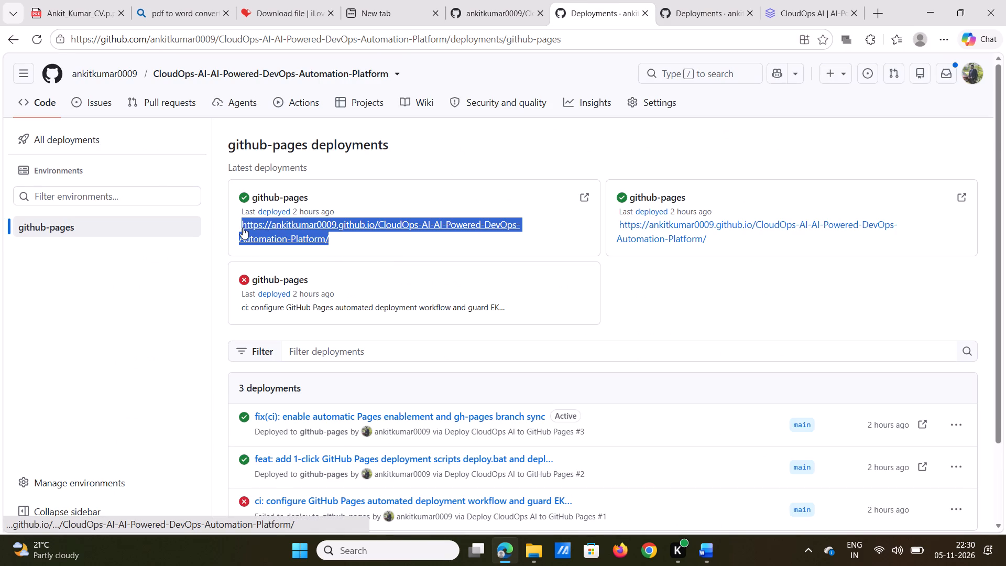
Switch back to Word and insert a "Live link" hyperlink to the copied site URL at the end of the Cloud Ops heading.
{"action": "left_click", "coordinate": [917, 7]}
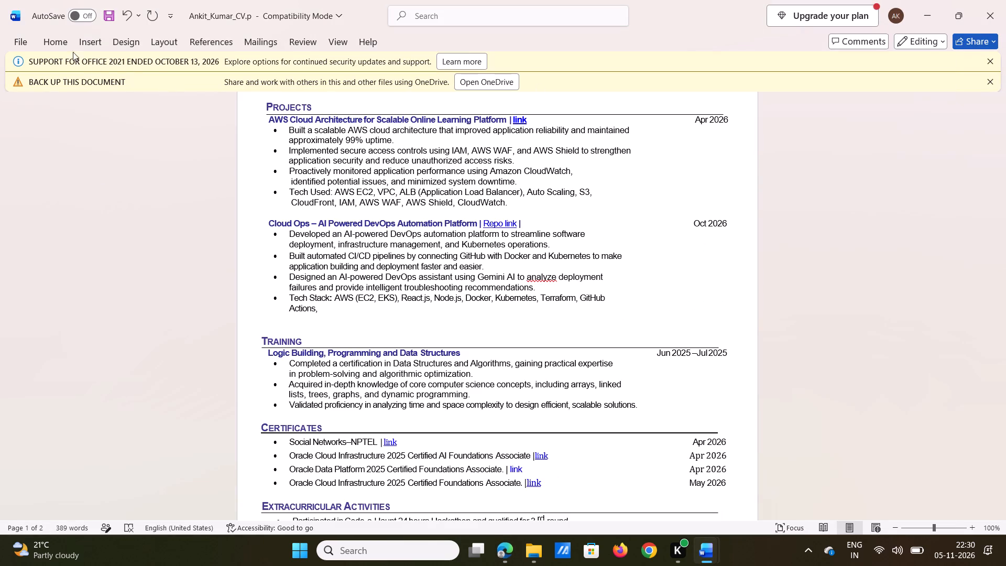
{"action": "left_click", "coordinate": [86, 42]}
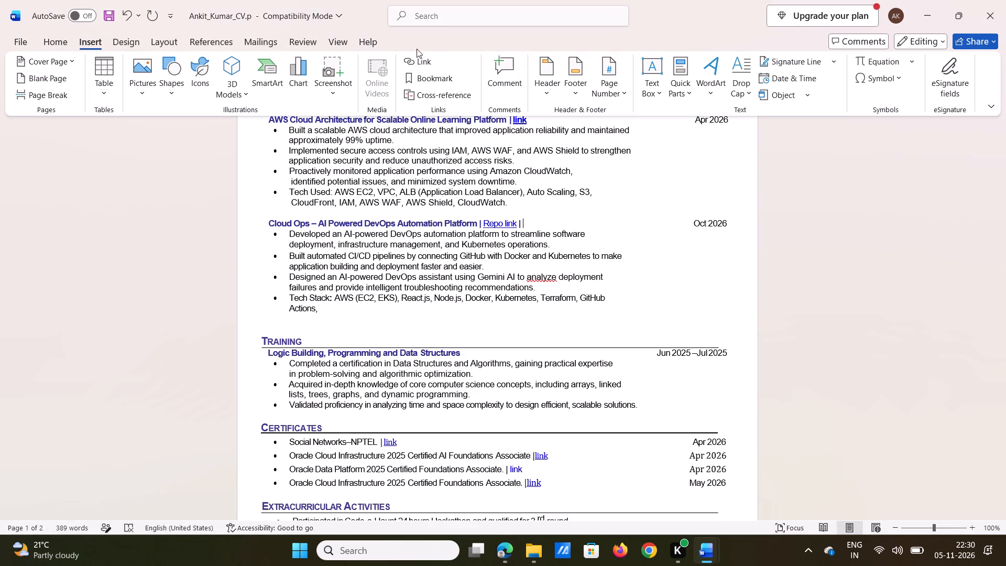
{"action": "left_click", "coordinate": [420, 58]}
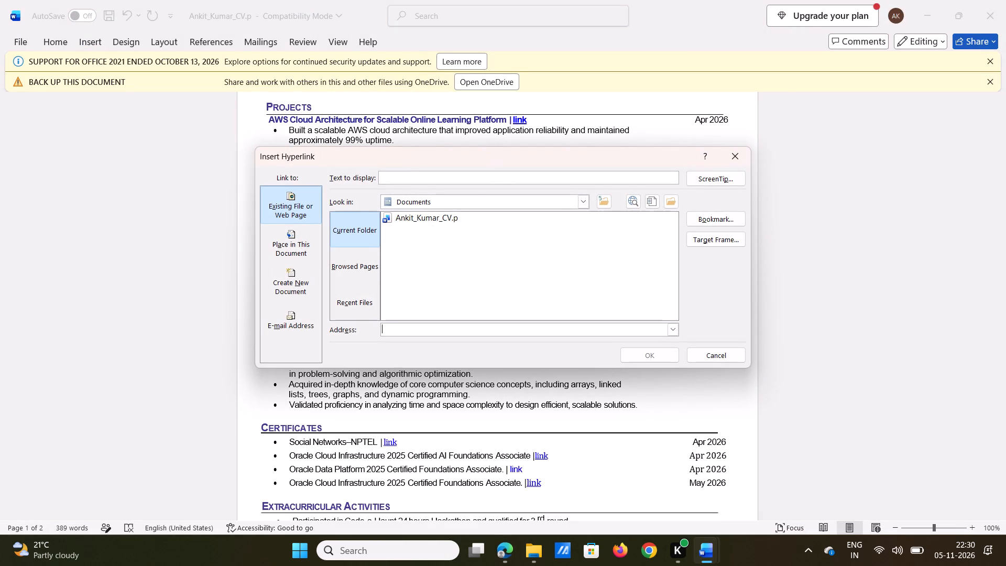
{"action": "key", "text": "ctrl+v"}
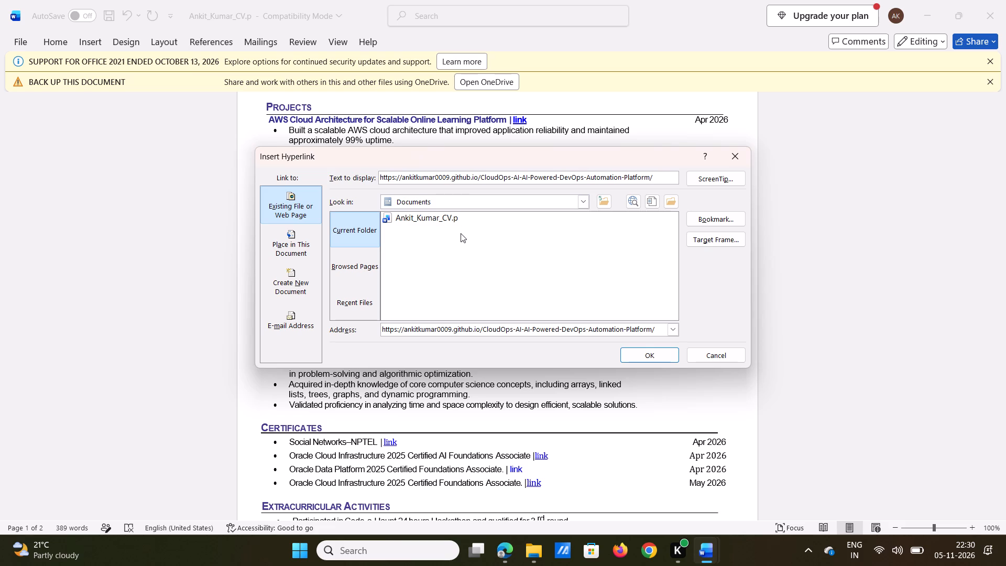
{"action": "left_click_drag", "start_coordinate": [662, 177], "coordinate": [281, 164]}
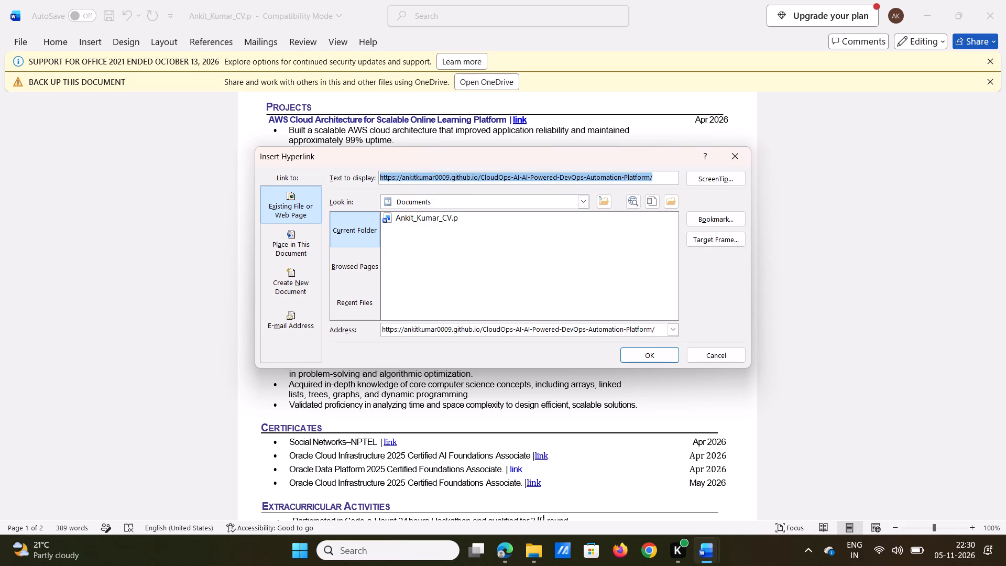
{"action": "left_click_drag", "start_coordinate": [281, 164], "coordinate": [278, 165]}
{"action": "key", "text": "BackSpace"}
{"action": "type", "text": "live"}
{"action": "key", "text": "space"}
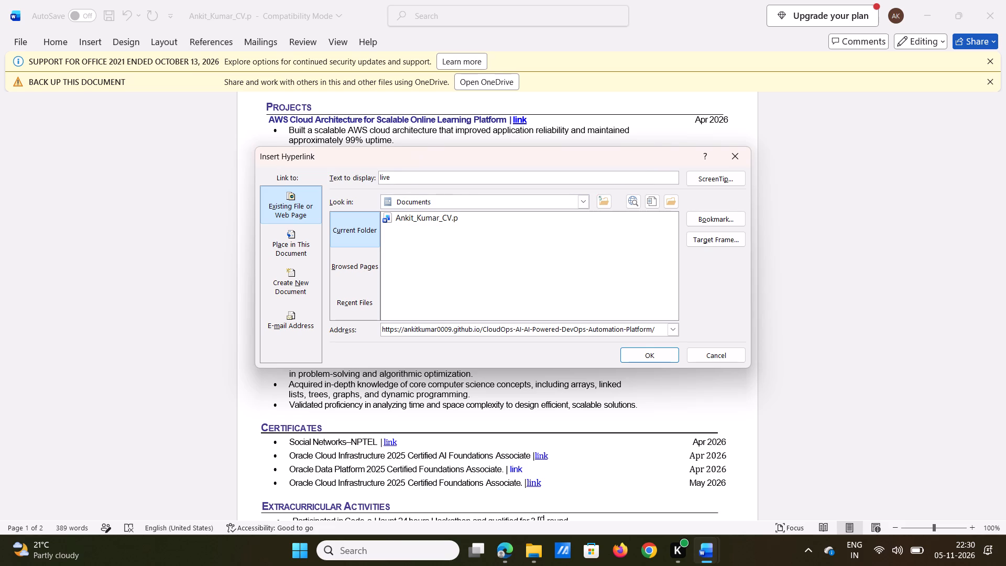
{"action": "type", "text": "link"}
{"action": "left_click", "coordinate": [380, 175]}
{"action": "left_click", "coordinate": [380, 175]}
{"action": "key", "text": "Right"}
{"action": "key", "text": "BackSpace"}
{"action": "key", "text": "shift+l"}
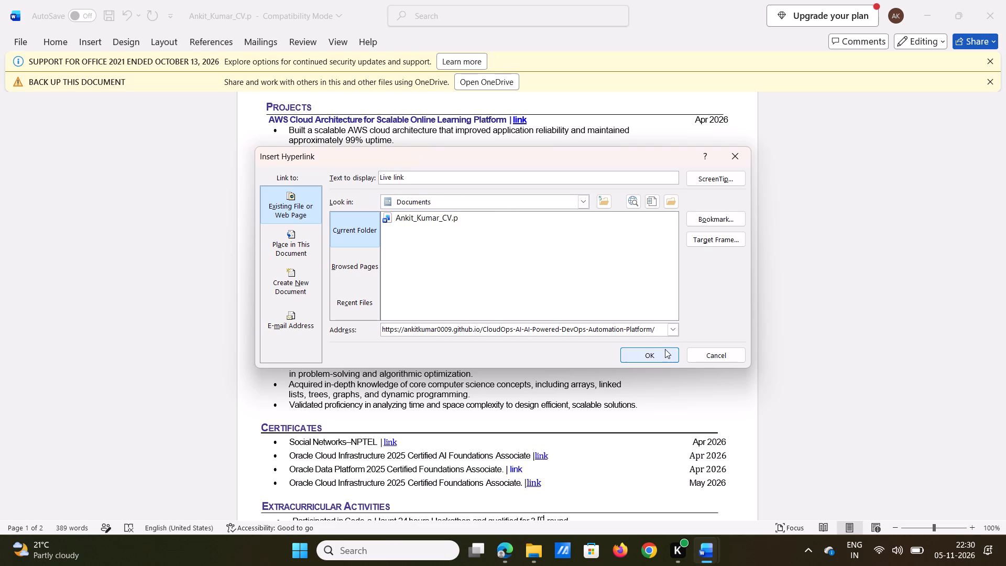
{"action": "left_click", "coordinate": [663, 355]}
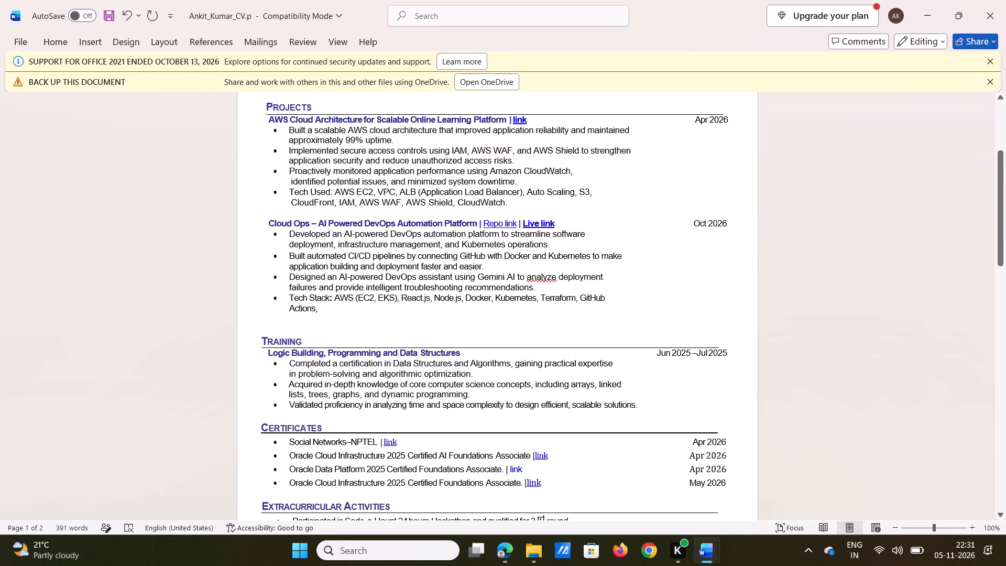
Remove the bold formatting from the "Live link" hyperlink in the Cloud Ops heading.
{"action": "left_click_drag", "start_coordinate": [554, 224], "coordinate": [544, 223]}
{"action": "left_click_drag", "start_coordinate": [544, 223], "coordinate": [524, 225]}
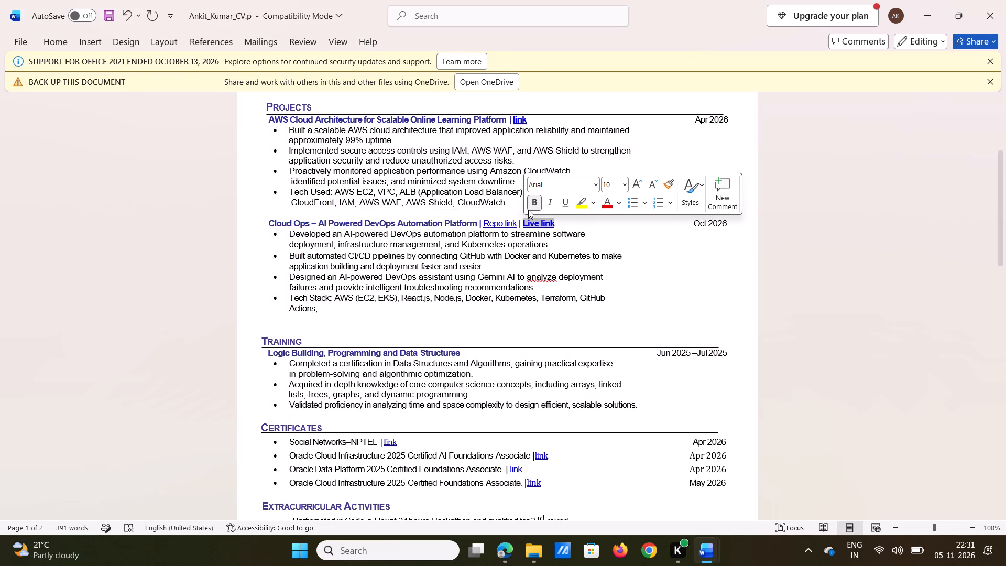
{"action": "left_click", "coordinate": [529, 206]}
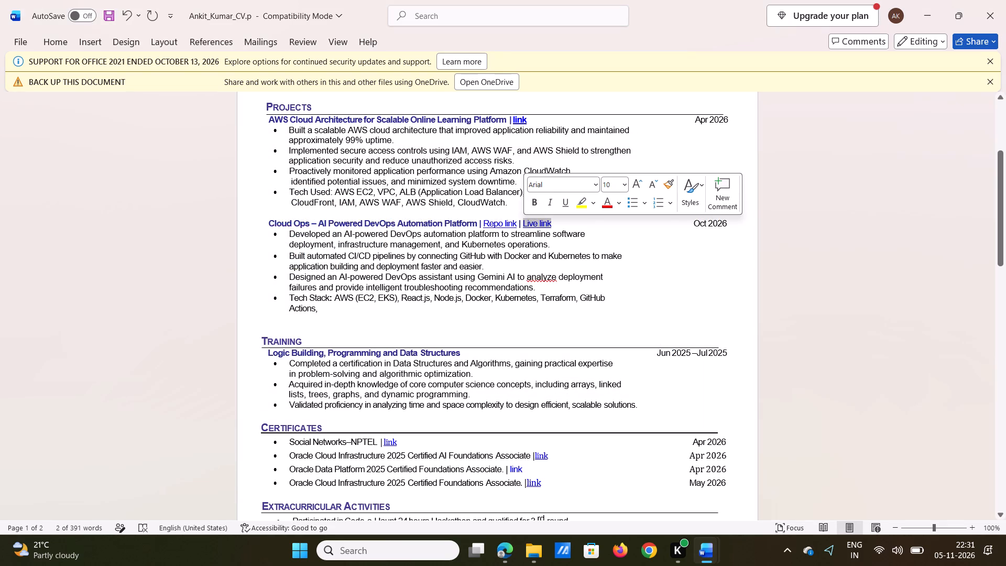
{"action": "left_click", "coordinate": [593, 225]}
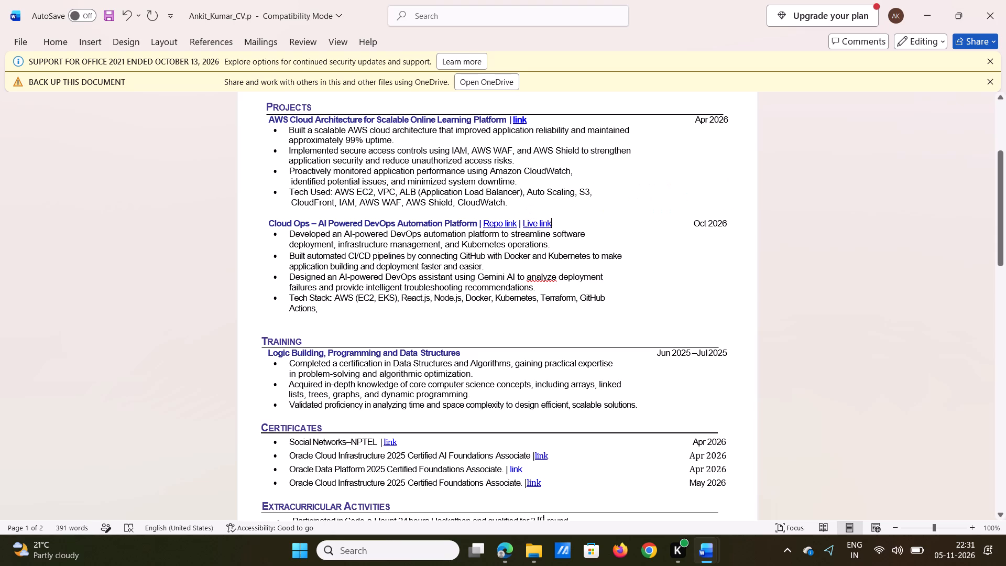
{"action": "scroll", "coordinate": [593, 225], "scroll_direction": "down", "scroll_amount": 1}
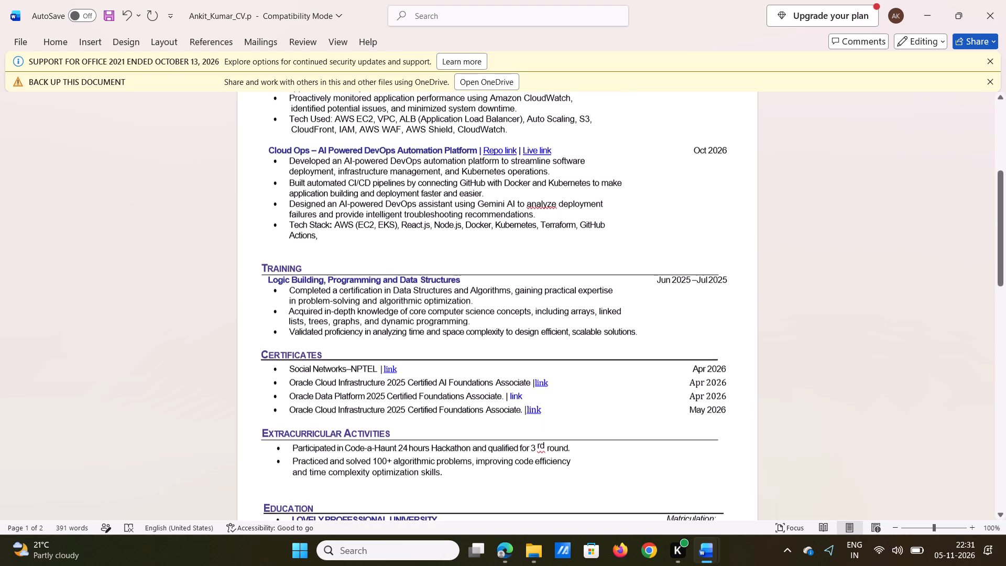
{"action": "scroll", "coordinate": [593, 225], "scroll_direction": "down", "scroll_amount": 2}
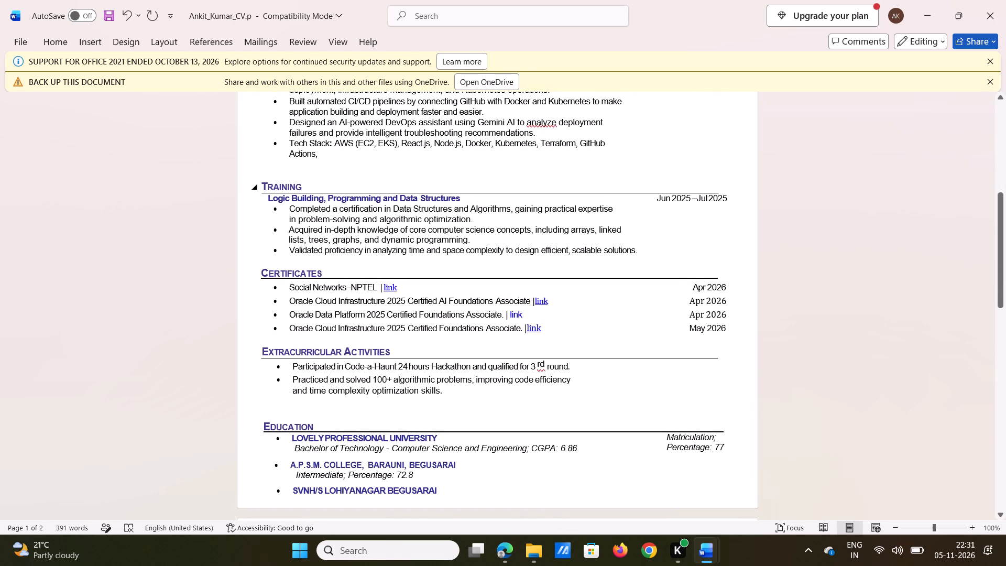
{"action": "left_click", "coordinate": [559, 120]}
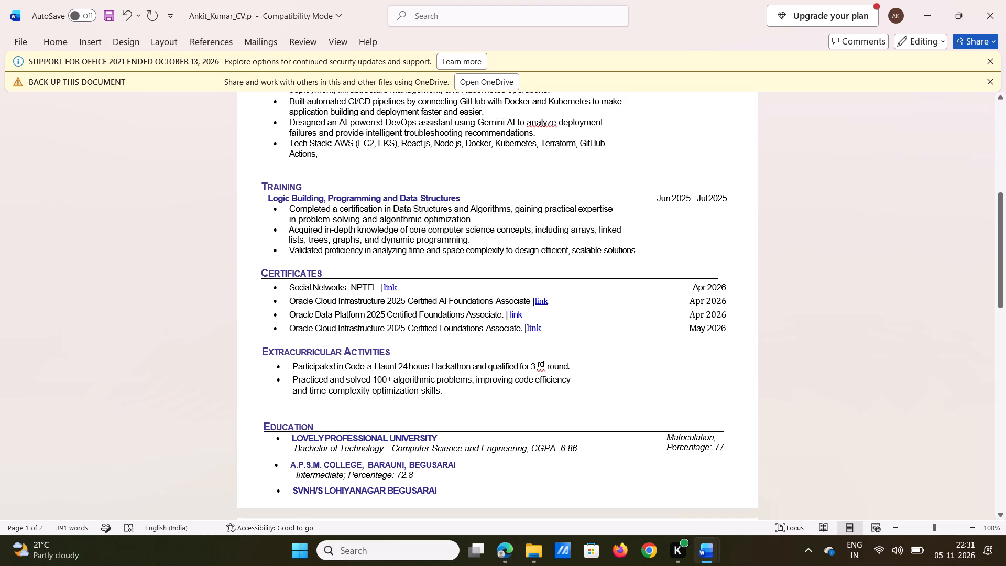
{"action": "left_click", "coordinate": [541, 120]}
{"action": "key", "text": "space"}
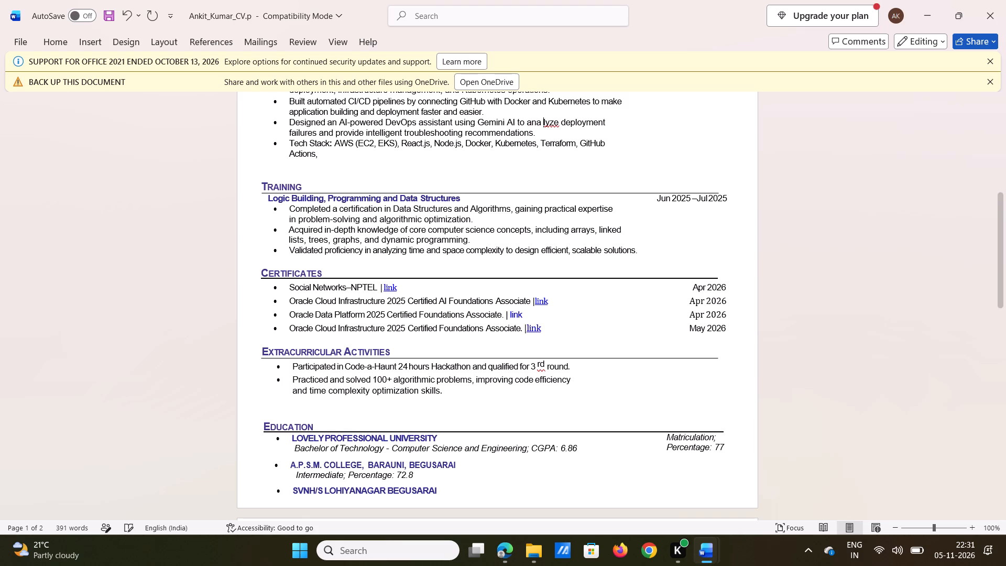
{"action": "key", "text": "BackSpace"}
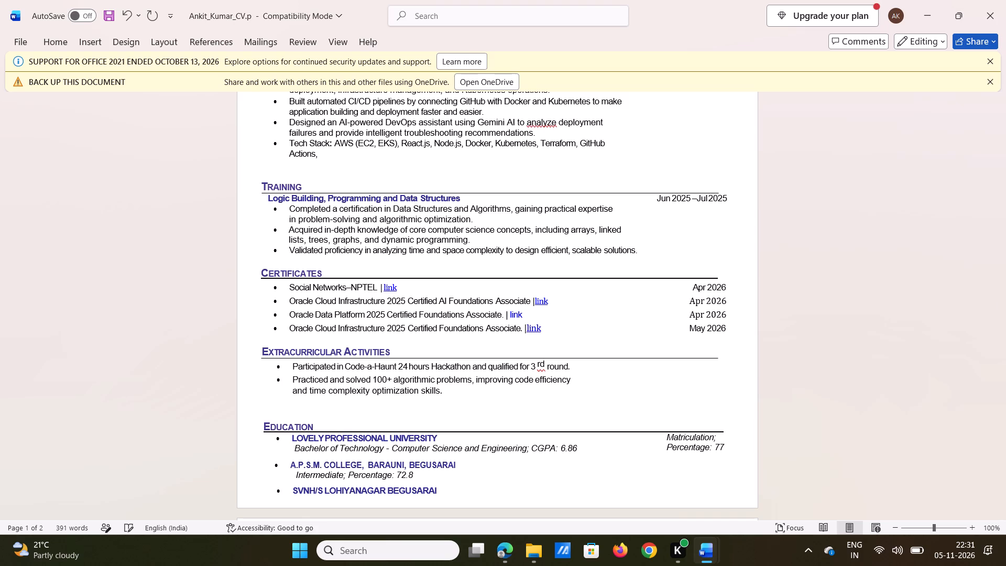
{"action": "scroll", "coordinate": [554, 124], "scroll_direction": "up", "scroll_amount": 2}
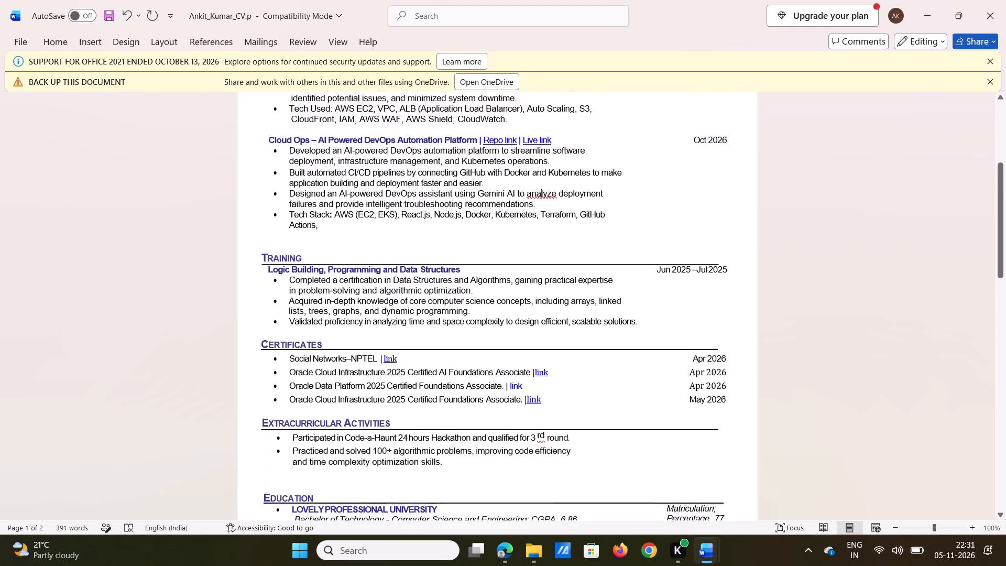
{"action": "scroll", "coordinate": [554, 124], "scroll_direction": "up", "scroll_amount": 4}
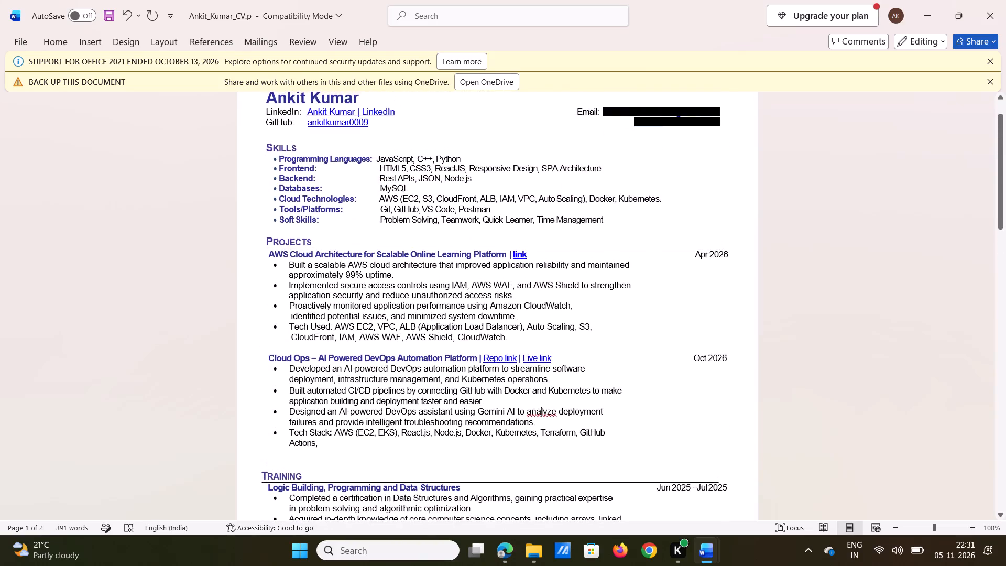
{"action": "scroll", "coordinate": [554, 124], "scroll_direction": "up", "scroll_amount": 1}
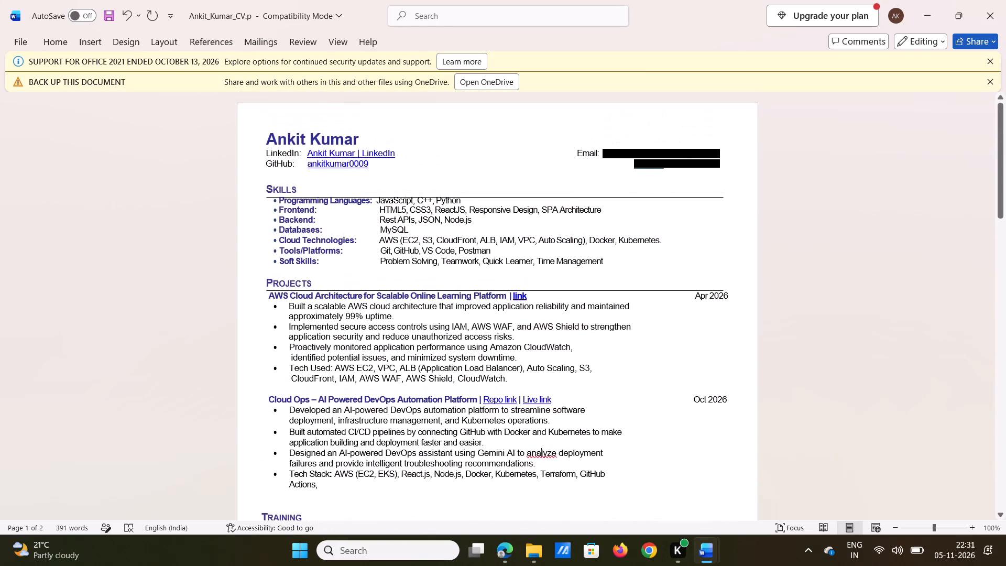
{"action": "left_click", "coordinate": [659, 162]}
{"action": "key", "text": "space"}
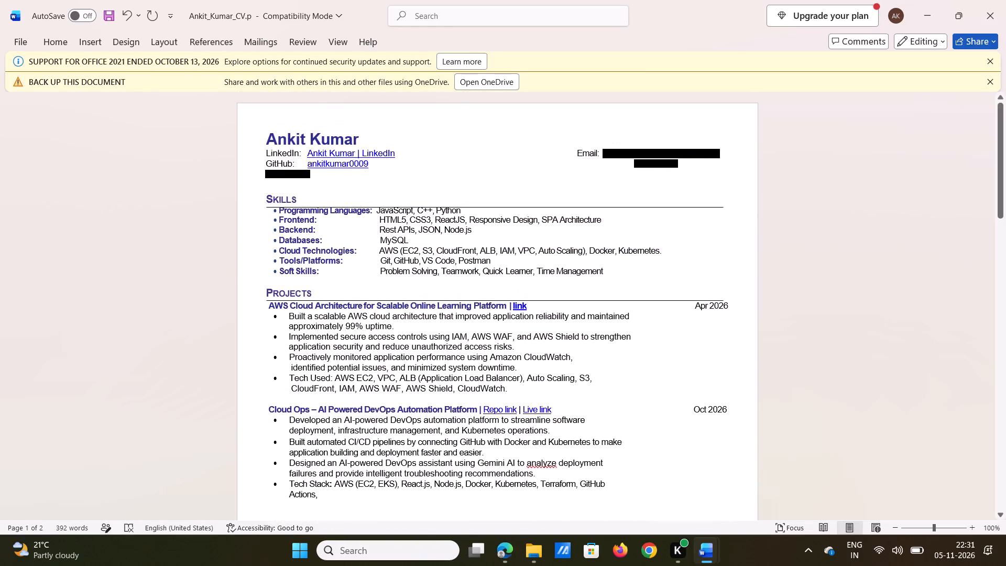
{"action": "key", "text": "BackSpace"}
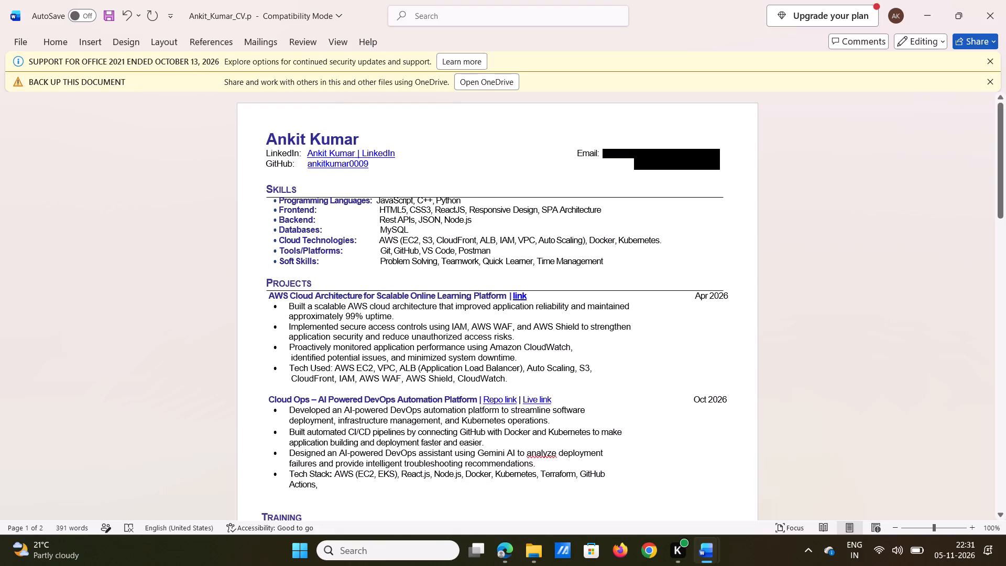
Replace the gap before the mobile entry in the CV header with 20 spaces, placing it beneath the email address.
{"action": "left_click", "coordinate": [633, 161]}
{"action": "key", "text": "BackSpace"}
{"action": "key", "text": "space"}
{"action": "key", "text": "space"}
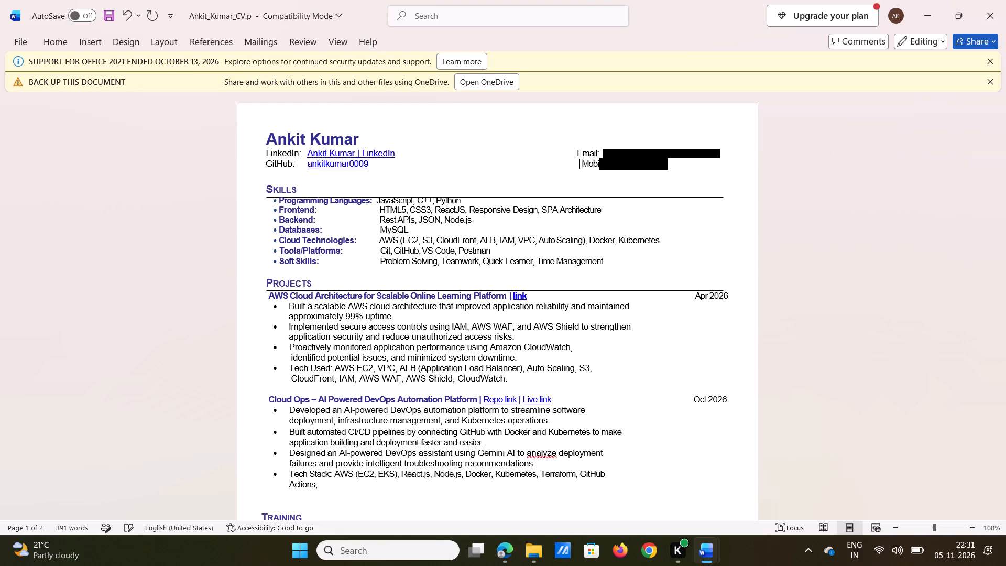
{"action": "key", "text": "space"}
{"action": "key", "text": "space"}
{"action": "key", "text": "space"}
{"action": "key", "text": "space"}
{"action": "key", "text": "space"}
{"action": "key", "text": "space"}
{"action": "key", "text": "space"}
{"action": "key", "text": "space"}
{"action": "key", "text": "space"}
{"action": "key", "text": "space"}
{"action": "key", "text": "space"}
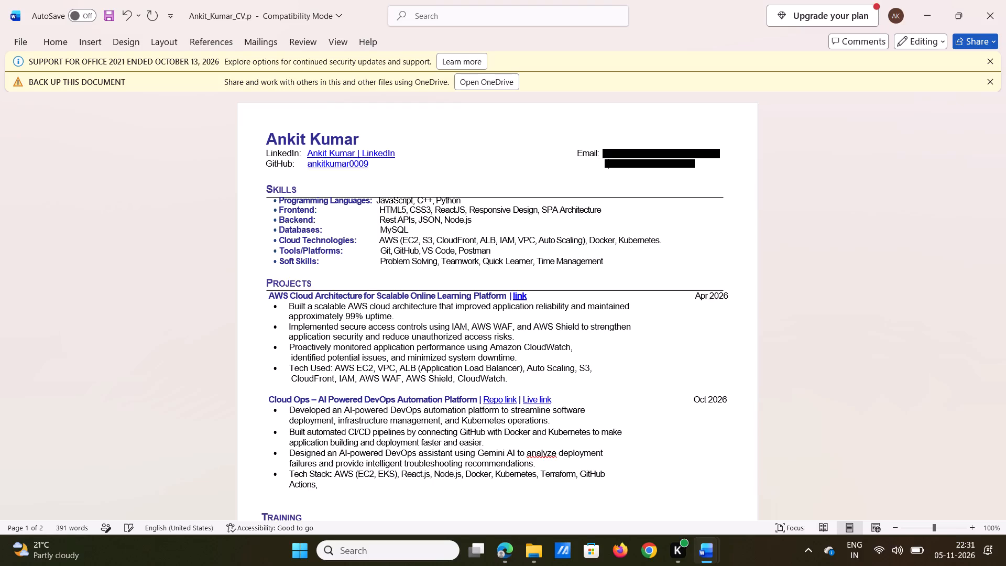
{"action": "key", "text": "space"}
{"action": "key", "text": "space"}
{"action": "key", "text": "space"}
{"action": "key", "text": "space"}
{"action": "key", "text": "space"}
{"action": "key", "text": "space"}
{"action": "key", "text": "space"}
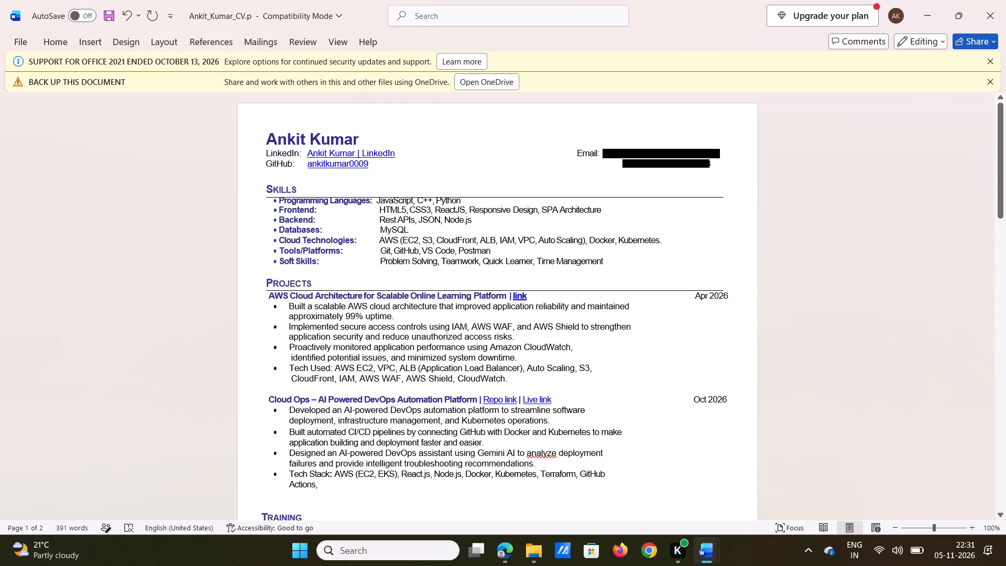
Add a space between the mobile label and its number in the CV header.
{"action": "left_click", "coordinate": [650, 162]}
{"action": "key", "text": "space"}
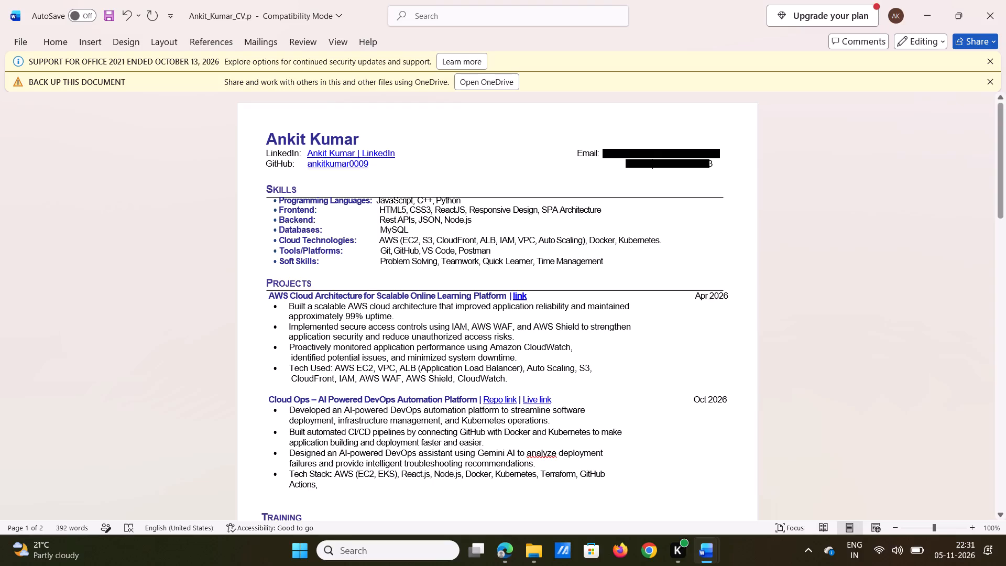
Add three more spaces before the mobile entry so its end lines up with the end of the email line.
{"action": "left_click", "coordinate": [626, 165]}
{"action": "key", "text": "space"}
{"action": "key", "text": "space"}
{"action": "key", "text": "space"}
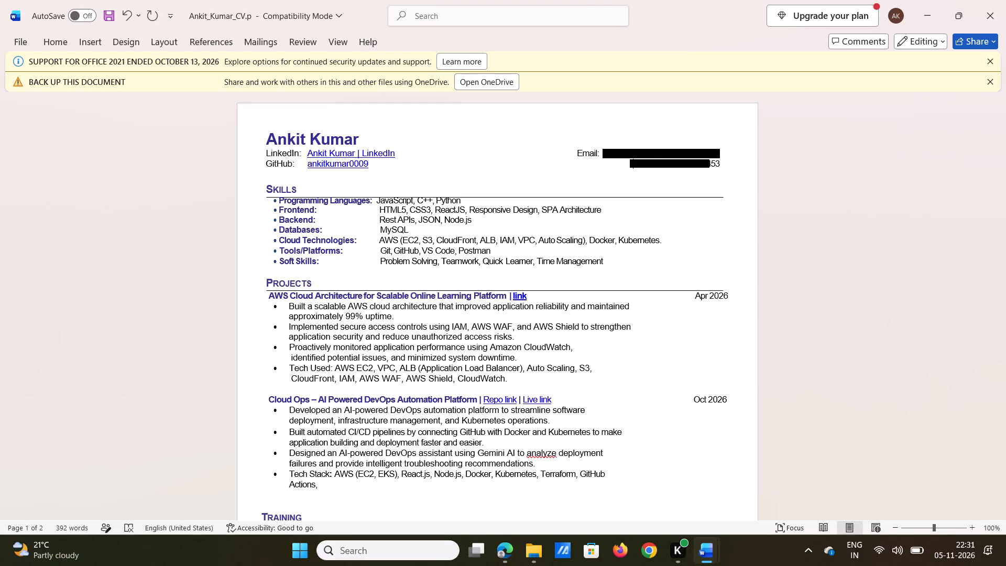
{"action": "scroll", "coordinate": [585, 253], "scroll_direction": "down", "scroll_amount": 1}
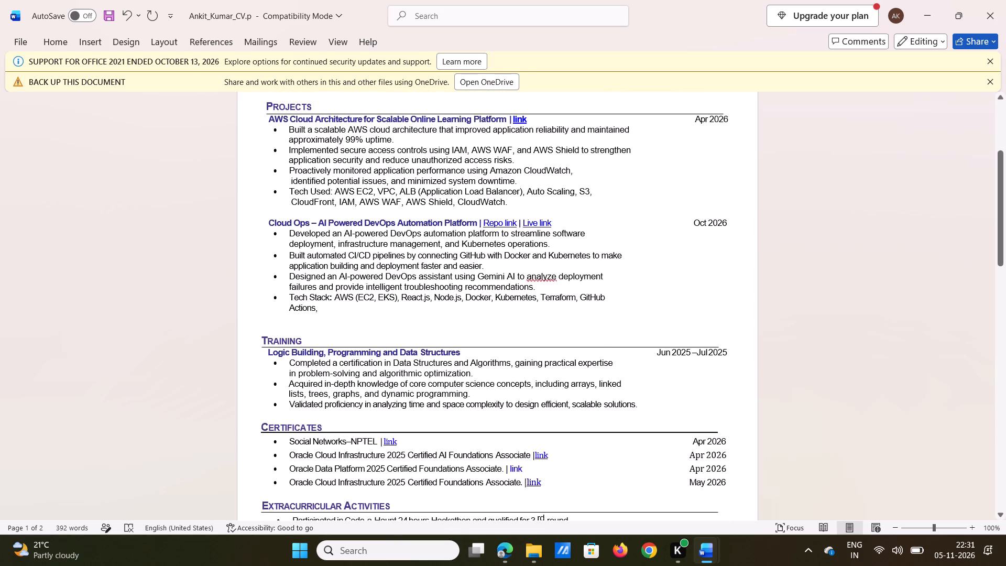
Delete the extra blank line above the Training heading in the CV.
{"action": "scroll", "coordinate": [585, 253], "scroll_direction": "down", "scroll_amount": 3}
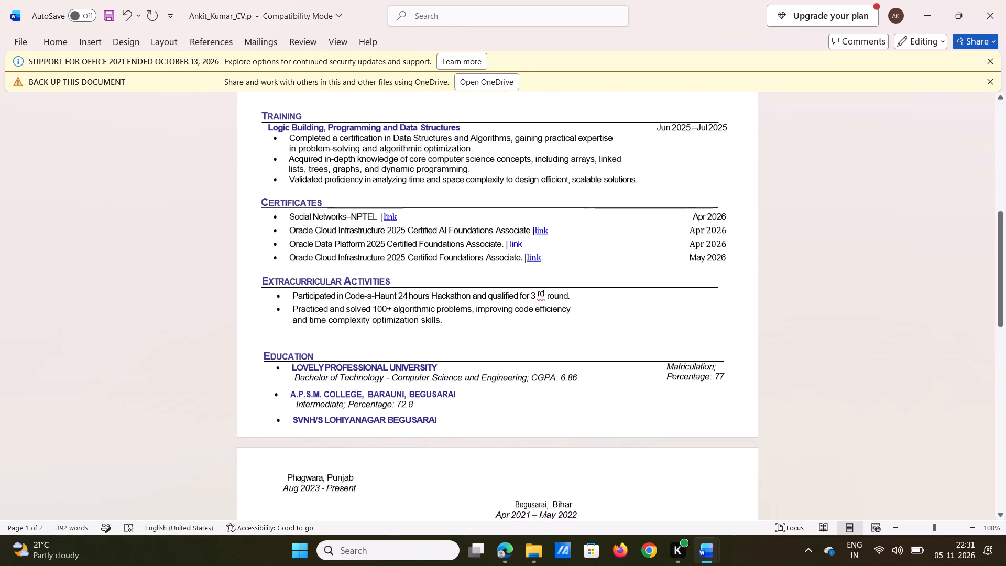
{"action": "scroll", "coordinate": [585, 253], "scroll_direction": "down", "scroll_amount": 2}
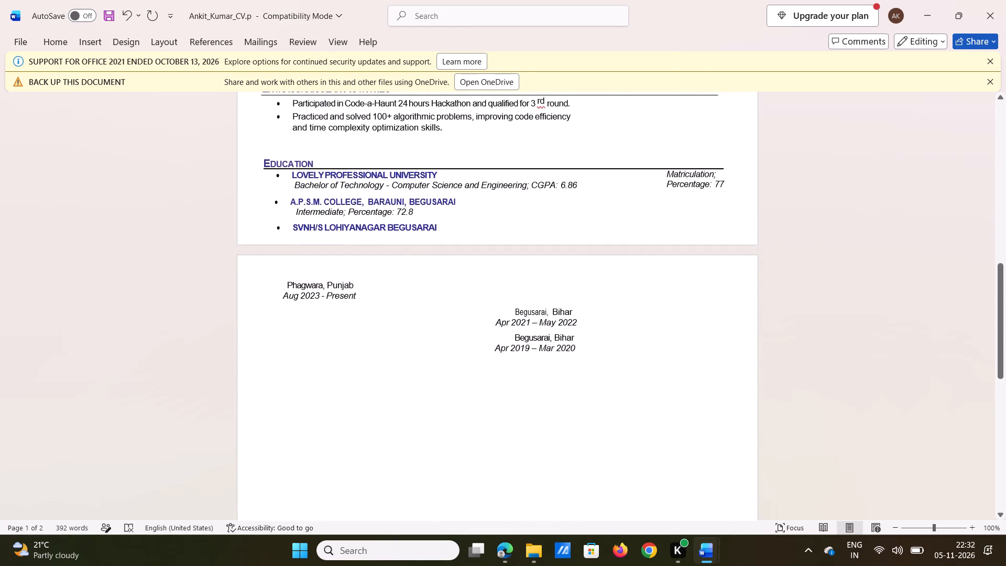
{"action": "scroll", "coordinate": [585, 253], "scroll_direction": "up", "scroll_amount": 4}
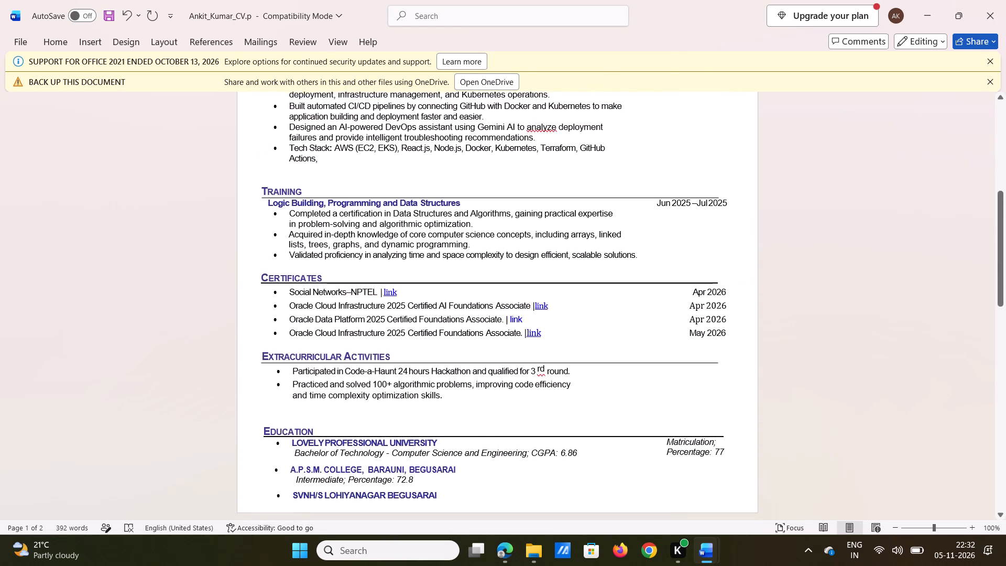
{"action": "left_click", "coordinate": [264, 179]}
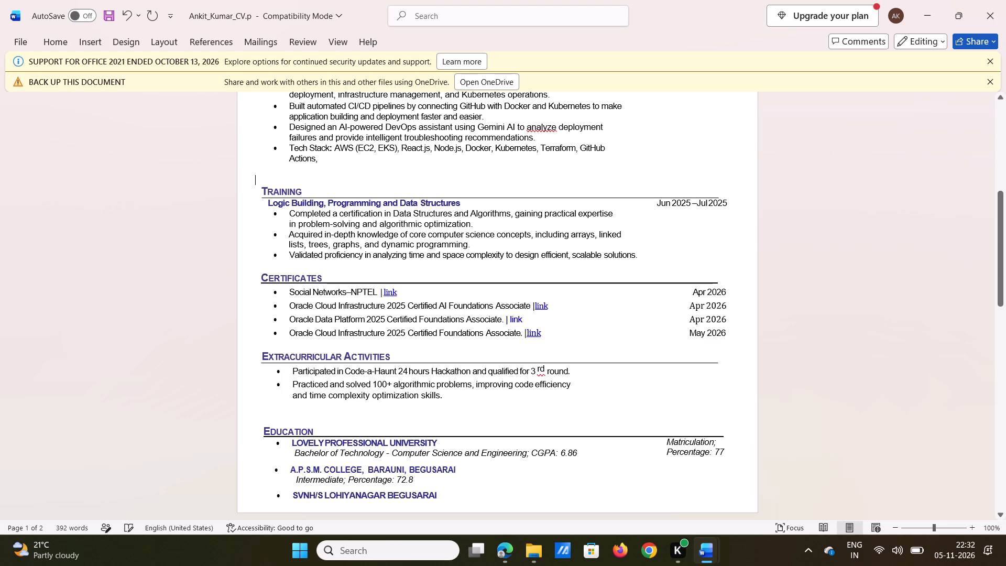
{"action": "key", "text": "BackSpace"}
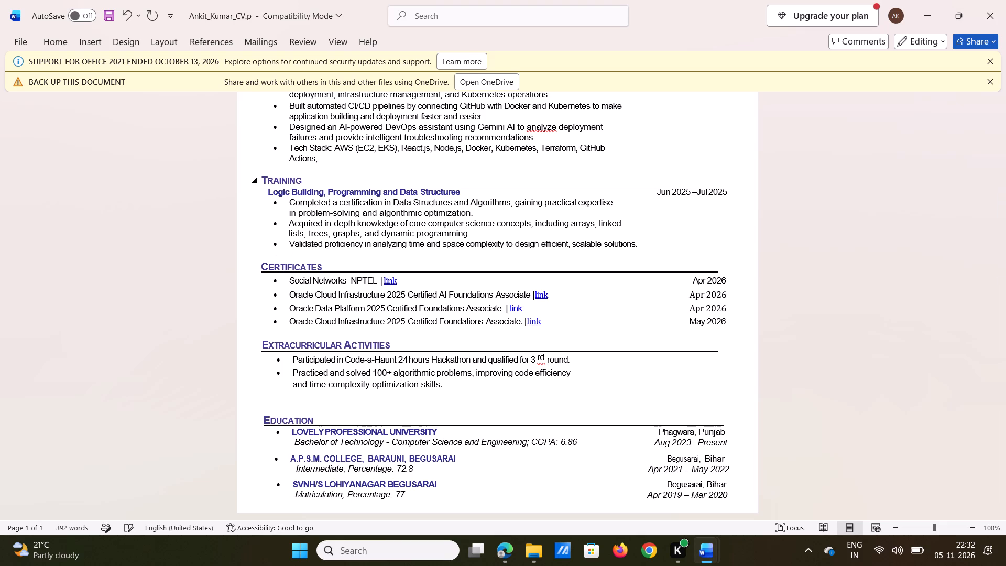
Review the CV's page layout from the Education section back up to the header.
{"action": "scroll", "coordinate": [264, 179], "scroll_direction": "down", "scroll_amount": 2}
{"action": "scroll", "coordinate": [344, 327], "scroll_direction": "down", "scroll_amount": 2}
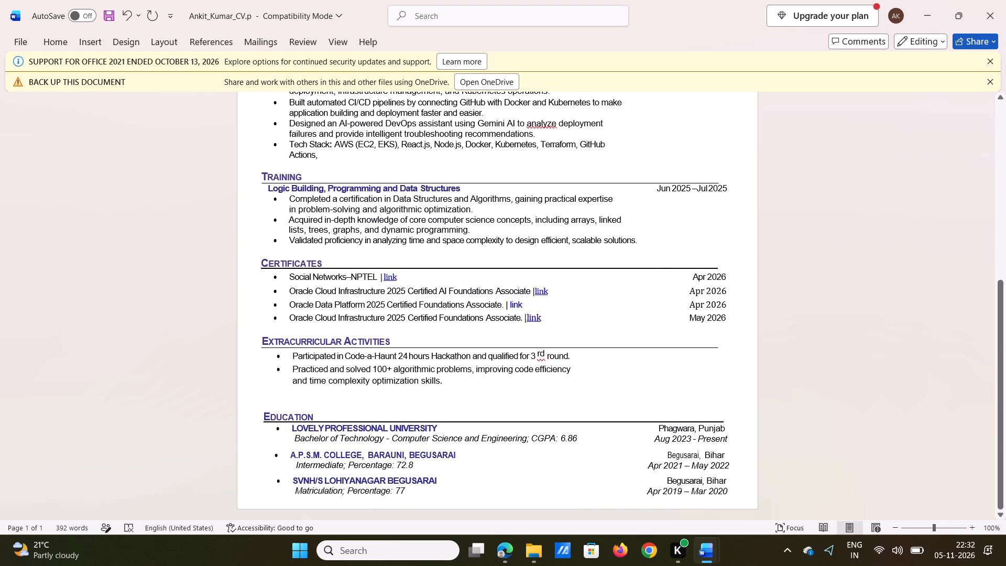
{"action": "scroll", "coordinate": [344, 327], "scroll_direction": "down", "scroll_amount": 1}
{"action": "scroll", "coordinate": [344, 327], "scroll_direction": "right", "scroll_amount": 1}
{"action": "scroll", "coordinate": [344, 327], "scroll_direction": "down", "scroll_amount": 1}
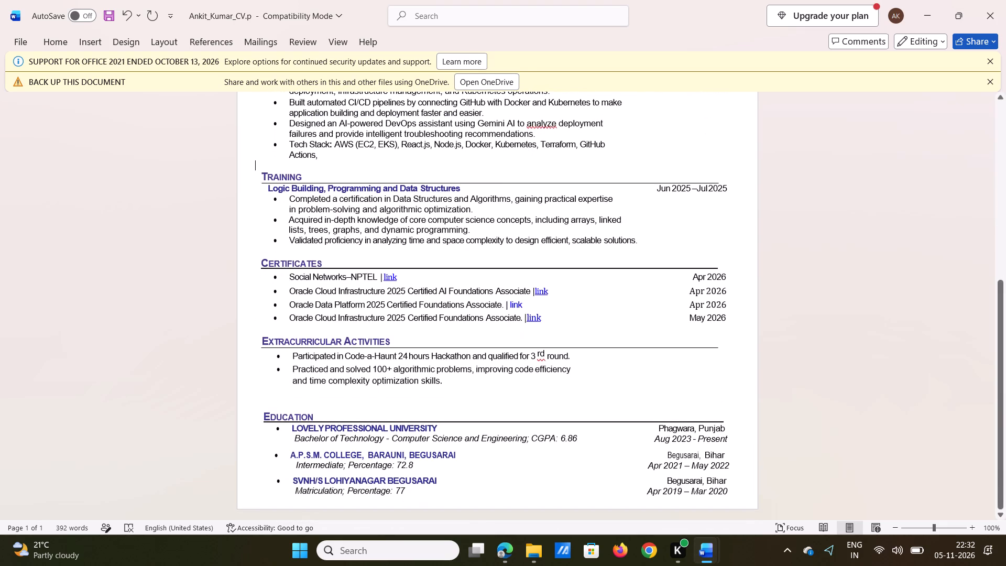
{"action": "scroll", "coordinate": [344, 327], "scroll_direction": "down", "scroll_amount": 1}
{"action": "scroll", "coordinate": [344, 327], "scroll_direction": "up", "scroll_amount": 5}
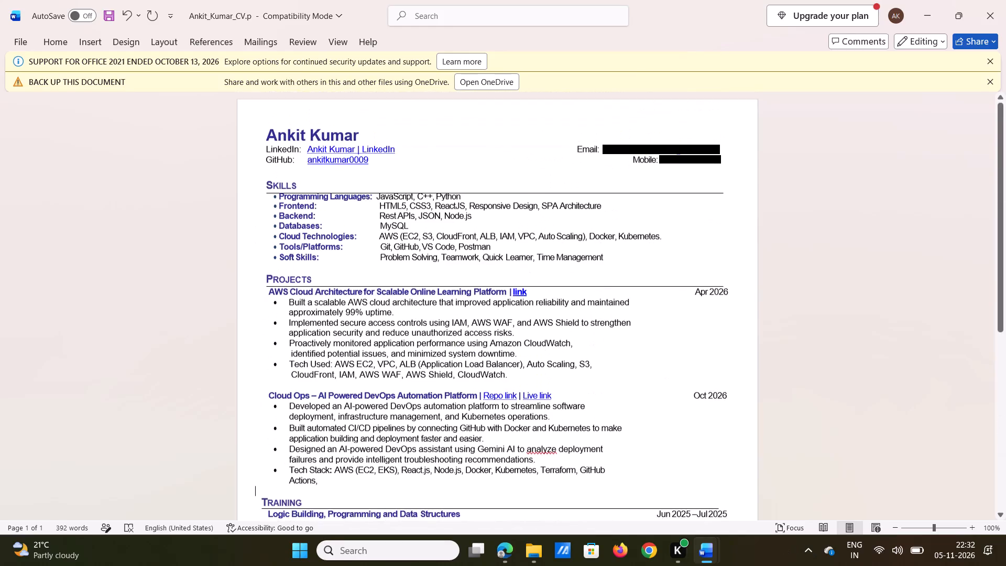
{"action": "scroll", "coordinate": [344, 327], "scroll_direction": "up", "scroll_amount": 1}
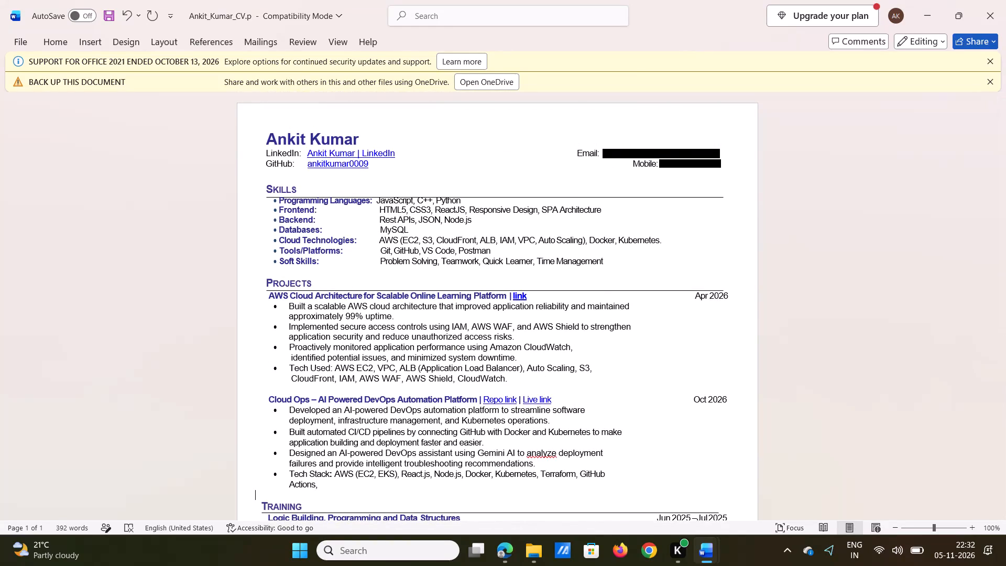
{"action": "scroll", "coordinate": [344, 327], "scroll_direction": "up", "scroll_amount": 1}
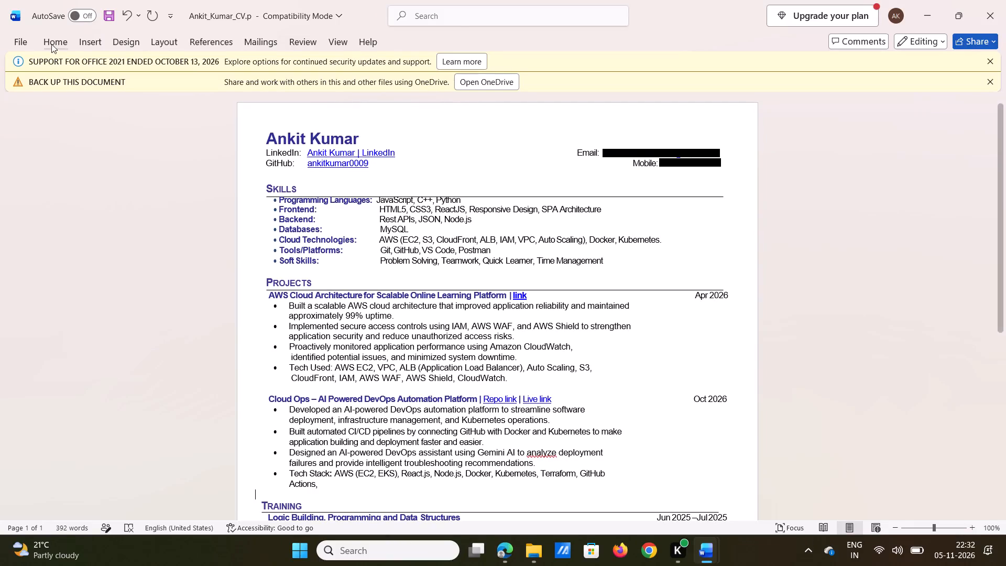
Save a PDF copy of the CV in the Documents folder, keeping the suggested file name.
{"action": "left_click", "coordinate": [16, 44]}
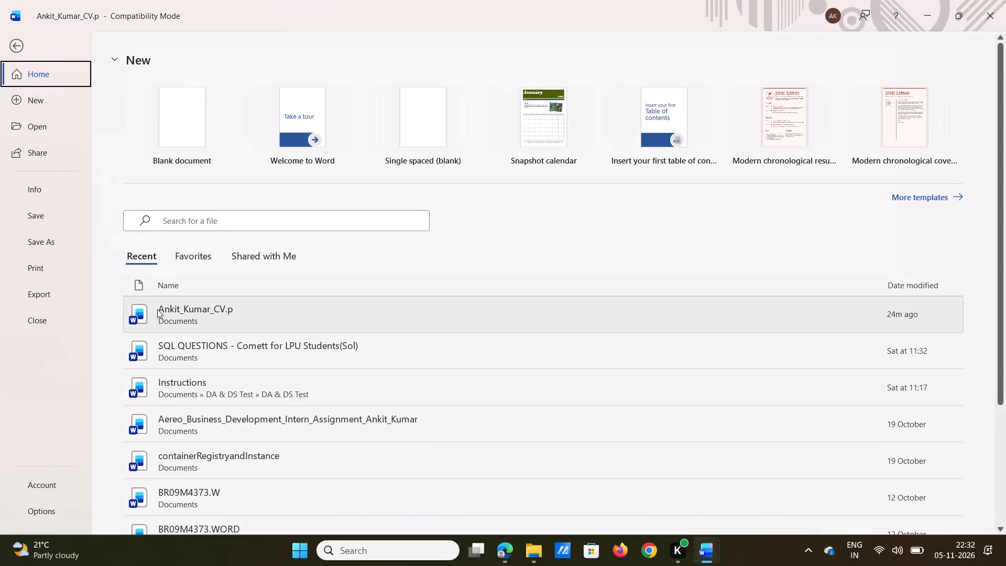
{"action": "left_click", "coordinate": [48, 241]}
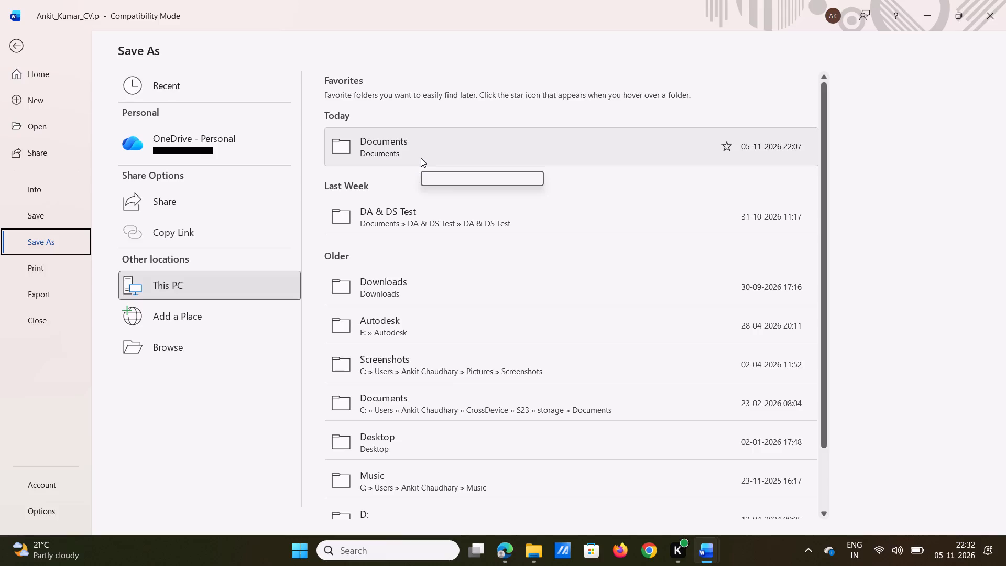
{"action": "left_click", "coordinate": [421, 158]}
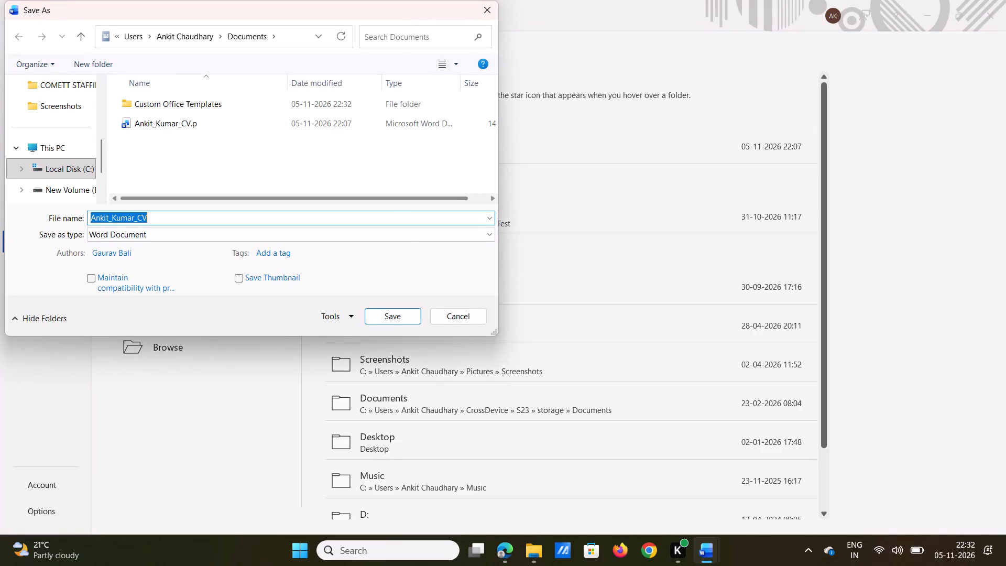
{"action": "left_click", "coordinate": [411, 242]}
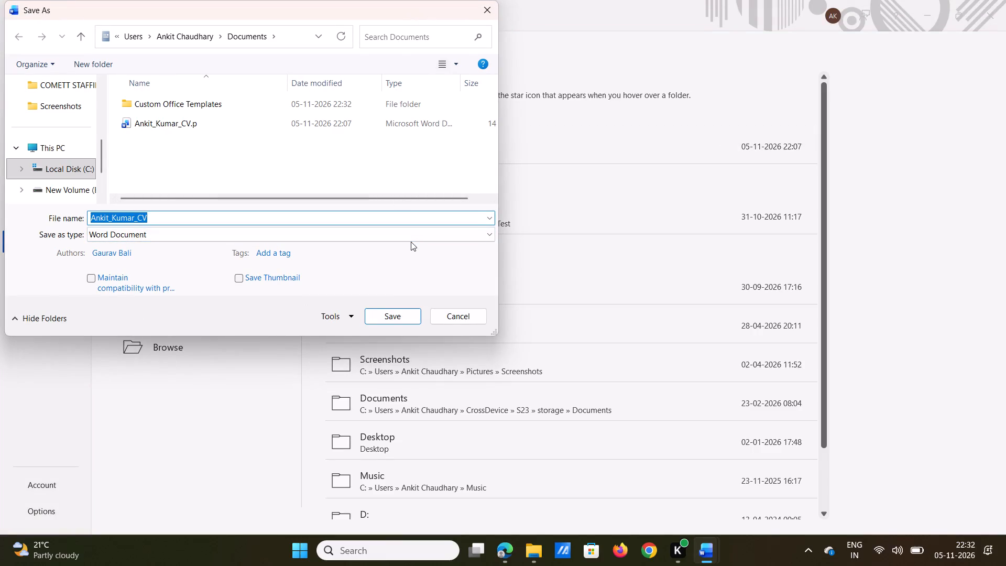
{"action": "left_click", "coordinate": [411, 239]}
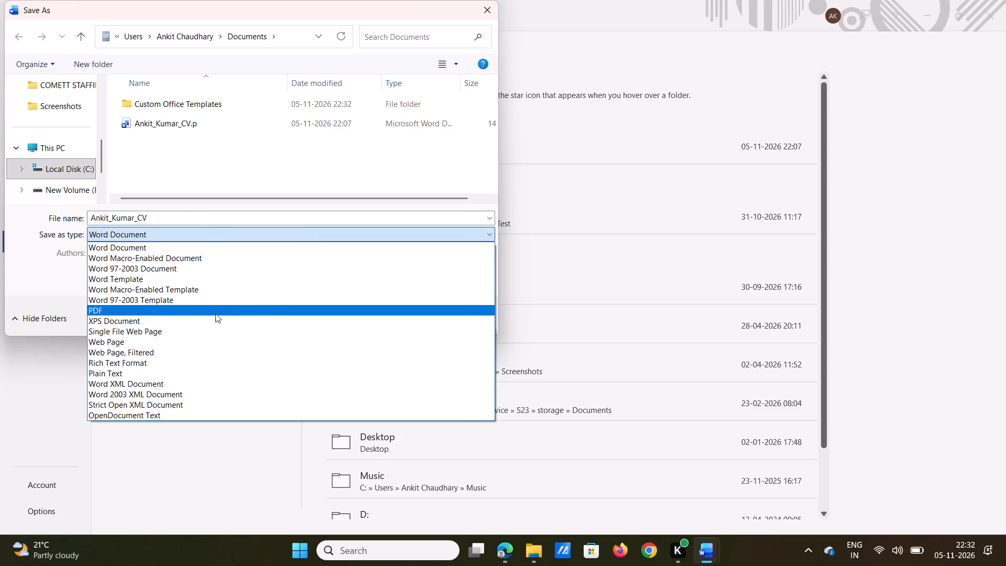
{"action": "left_click", "coordinate": [214, 311]}
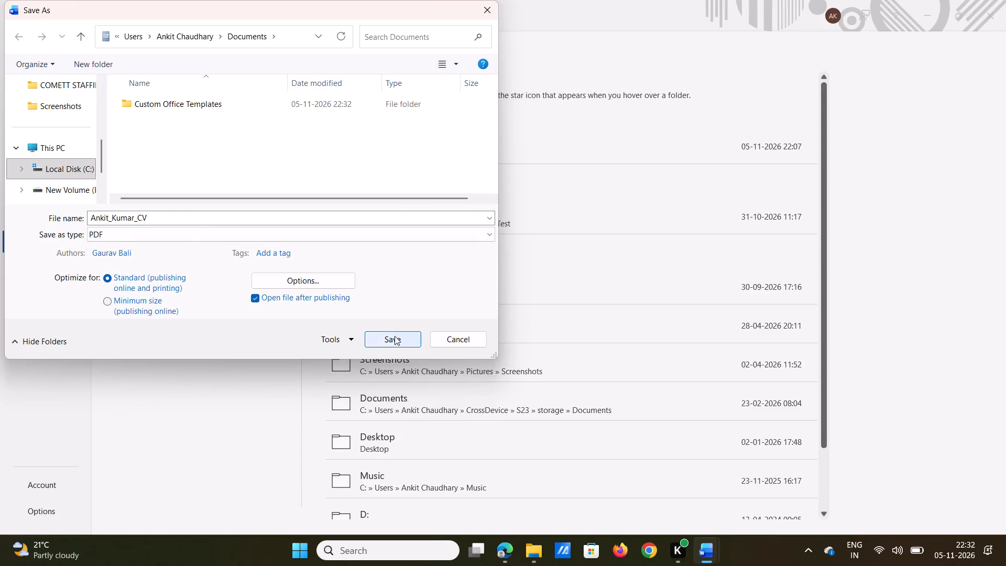
{"action": "left_click", "coordinate": [395, 336]}
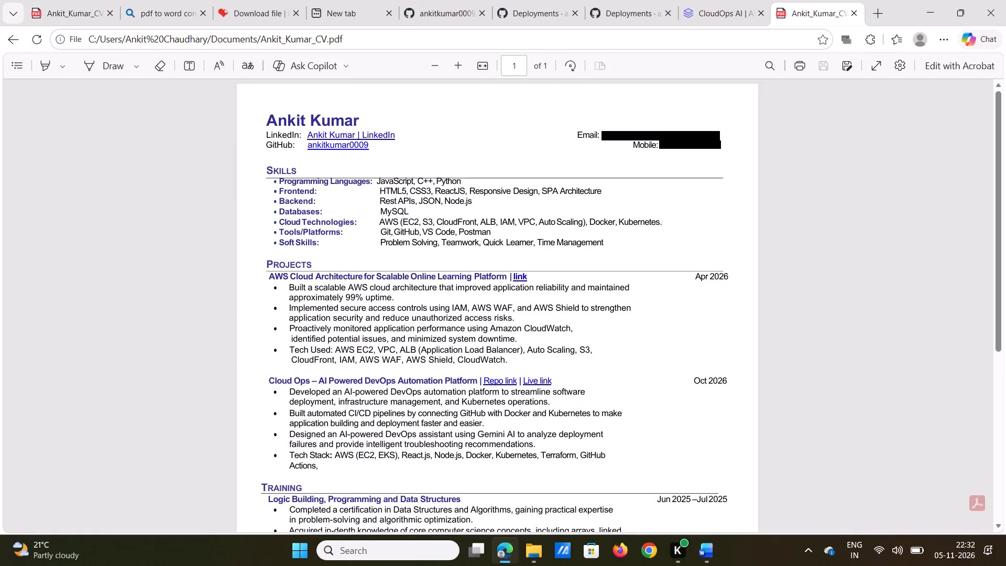
Test the Cloud Ops "Repo link" in the exported PDF, reload its target page and return to the CV.
{"action": "left_click", "coordinate": [500, 379]}
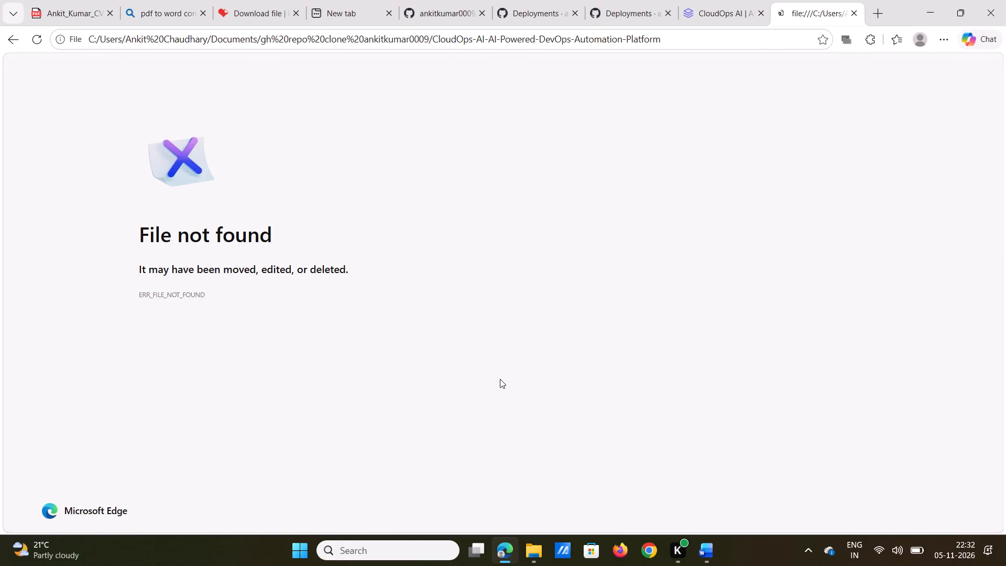
{"action": "left_click", "coordinate": [36, 41]}
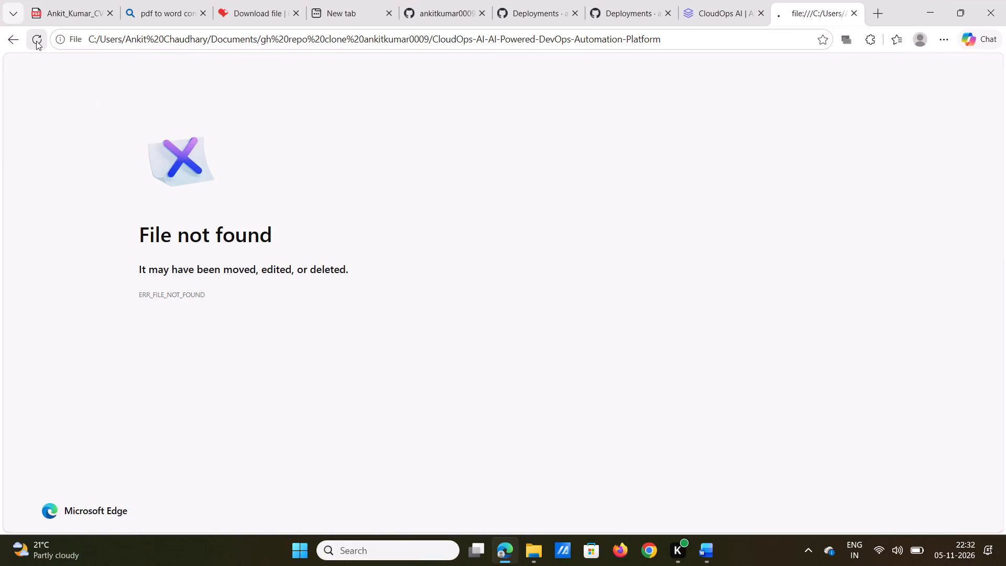
{"action": "left_click", "coordinate": [36, 41]}
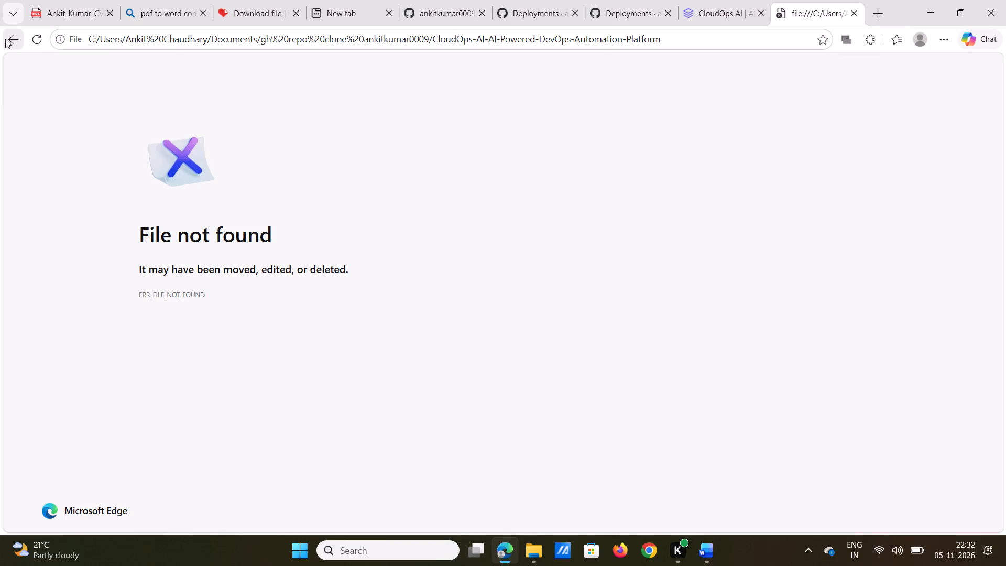
{"action": "left_click", "coordinate": [5, 39]}
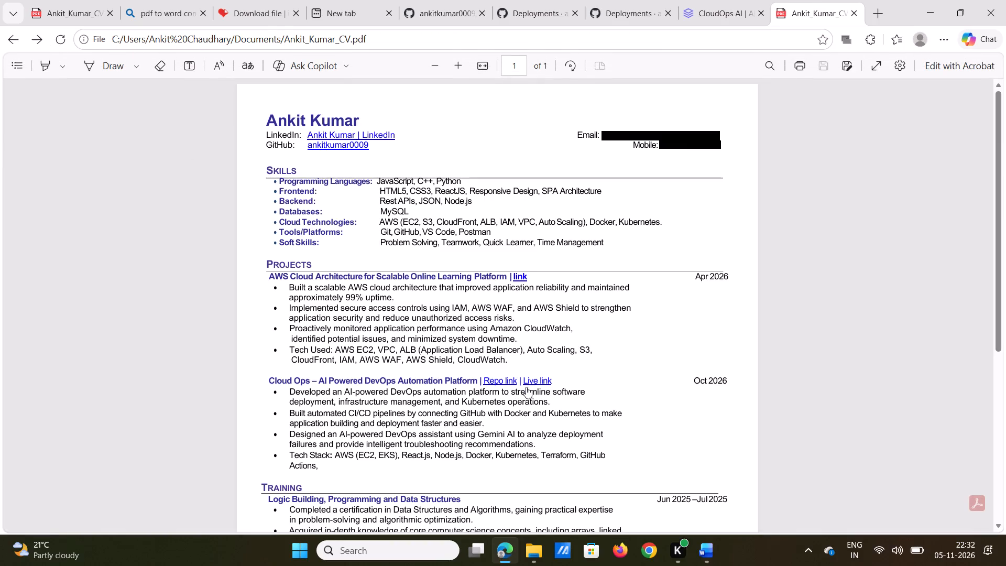
Test the Cloud Ops "Live link" in the exported PDF, look over the opened site and close the browser.
{"action": "left_click", "coordinate": [529, 378]}
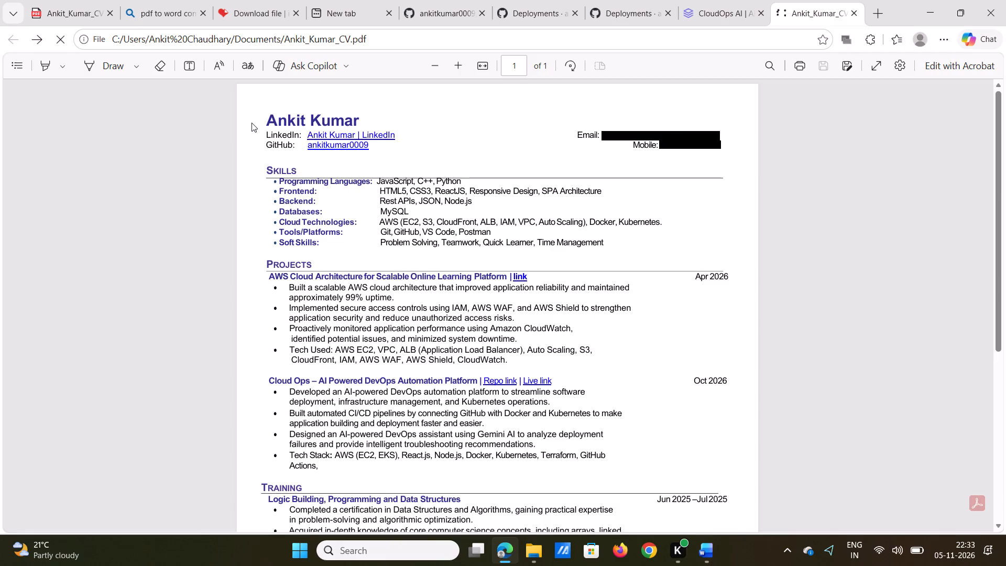
{"action": "scroll", "coordinate": [476, 320], "scroll_direction": "down", "scroll_amount": 1}
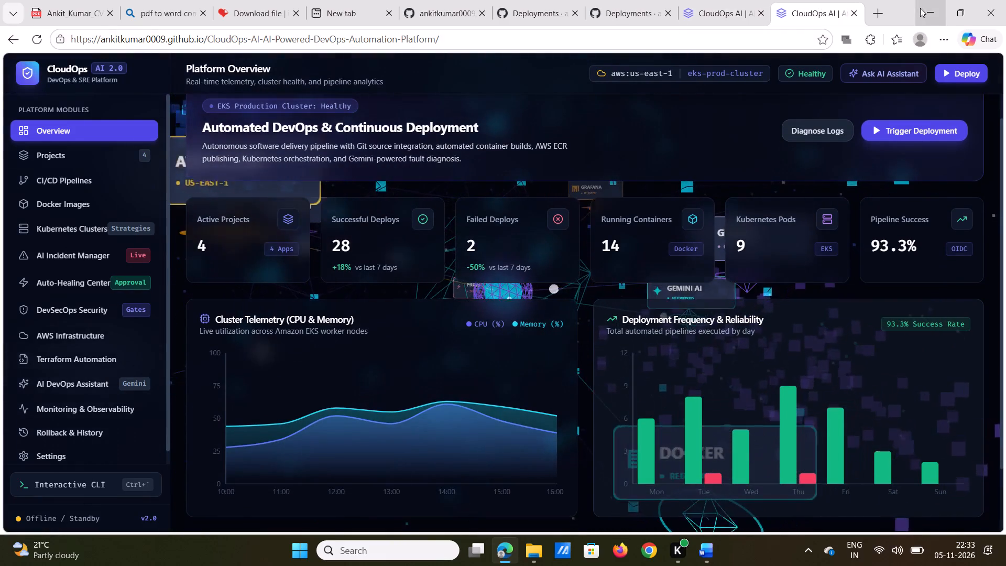
{"action": "left_click", "coordinate": [984, 10]}
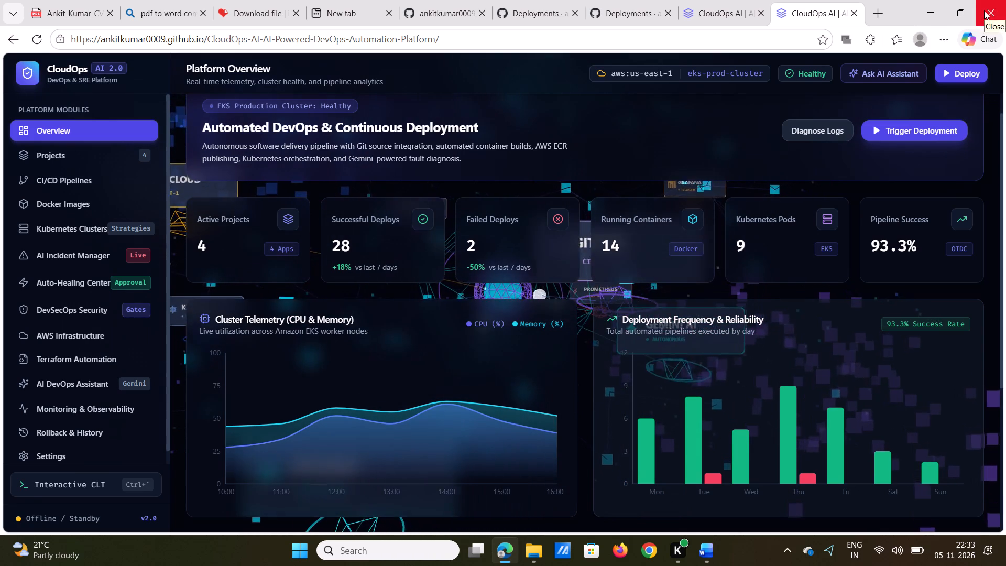
{"action": "left_click", "coordinate": [48, 1]}
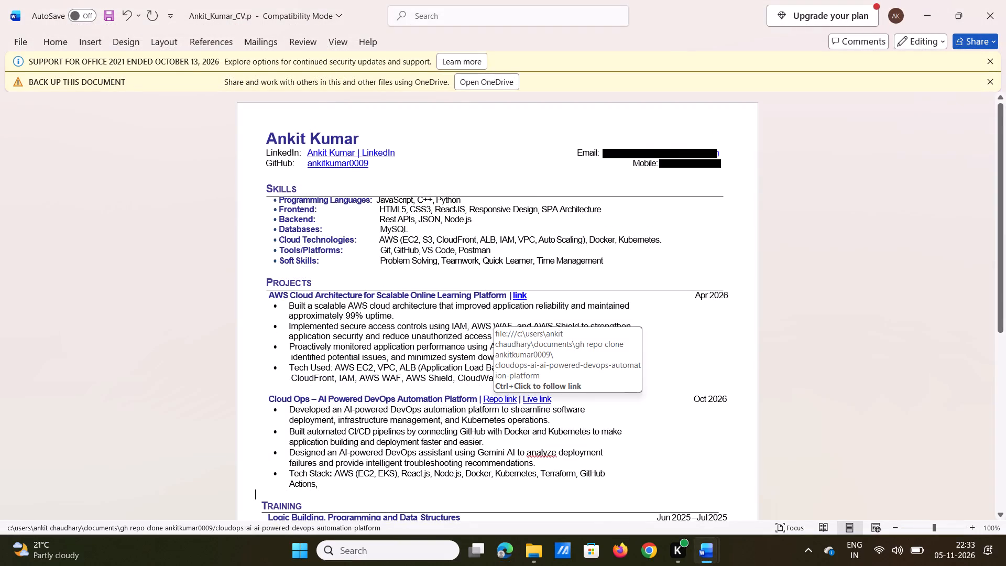
Test the "Repo link" hyperlink in the Cloud Ops heading of the Word CV.
{"action": "left_click", "coordinate": [495, 399], "text": "ctrl"}
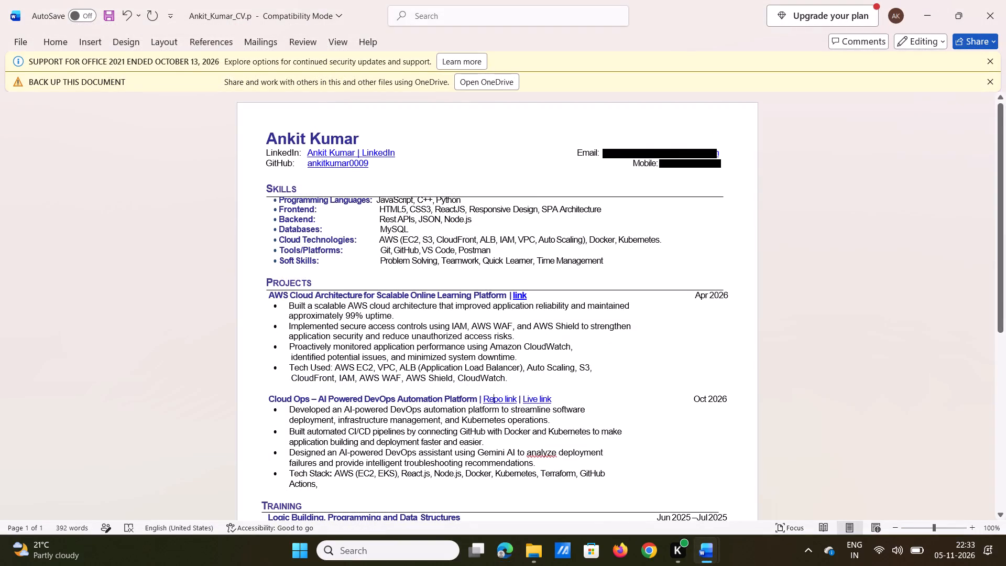
{"action": "left_click", "coordinate": [495, 399], "text": "ctrl"}
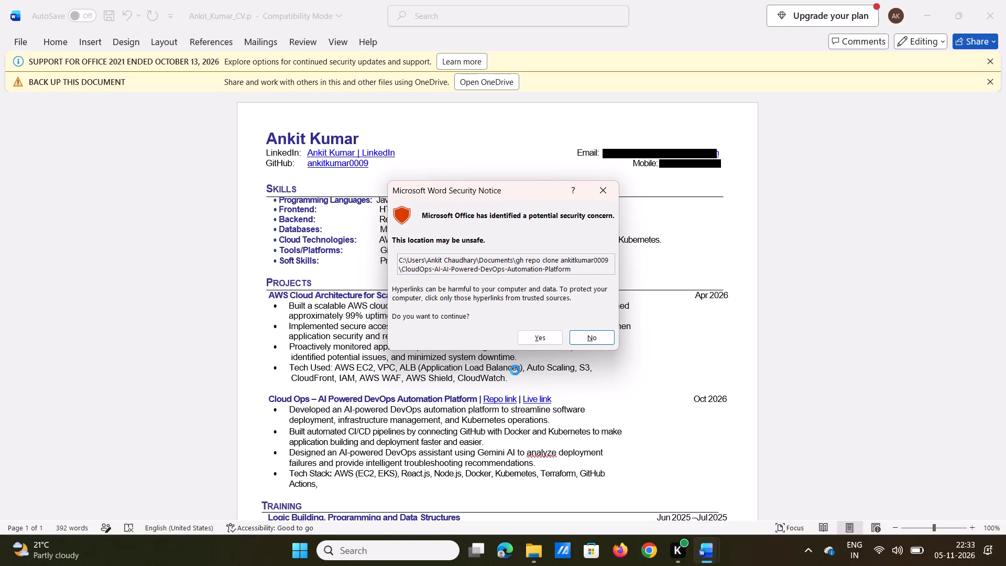
{"action": "left_click", "coordinate": [538, 341]}
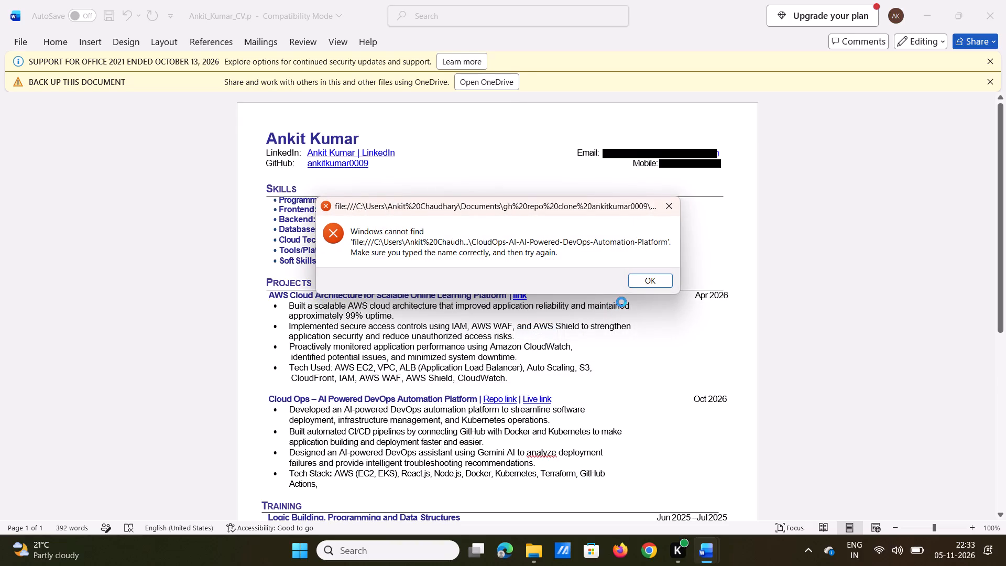
{"action": "left_click", "coordinate": [643, 287]}
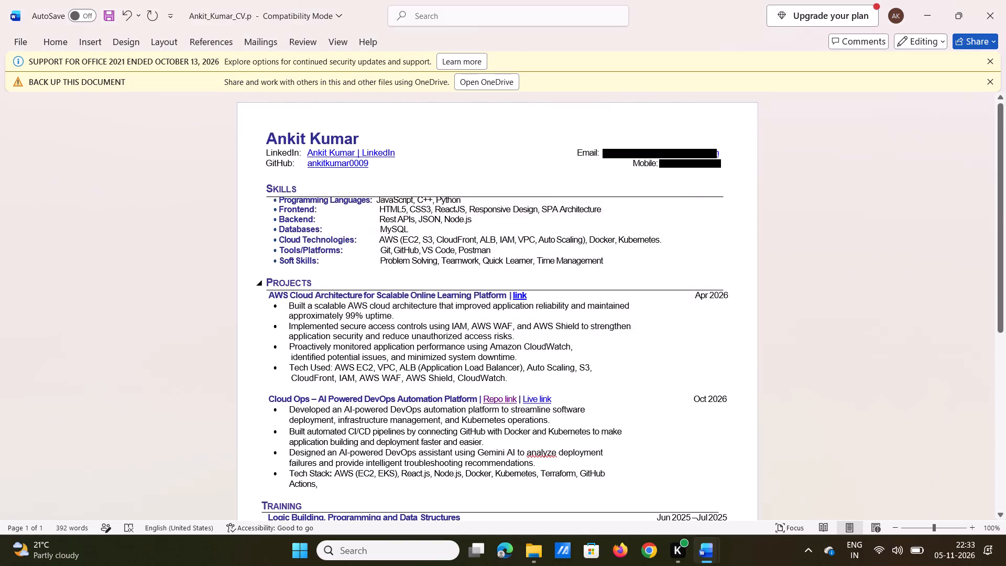
Delete the "Repo link" hyperlink from the Cloud Ops project heading.
{"action": "left_click", "coordinate": [517, 395]}
{"action": "key", "text": "BackSpace"}
{"action": "key", "text": "BackSpace"}
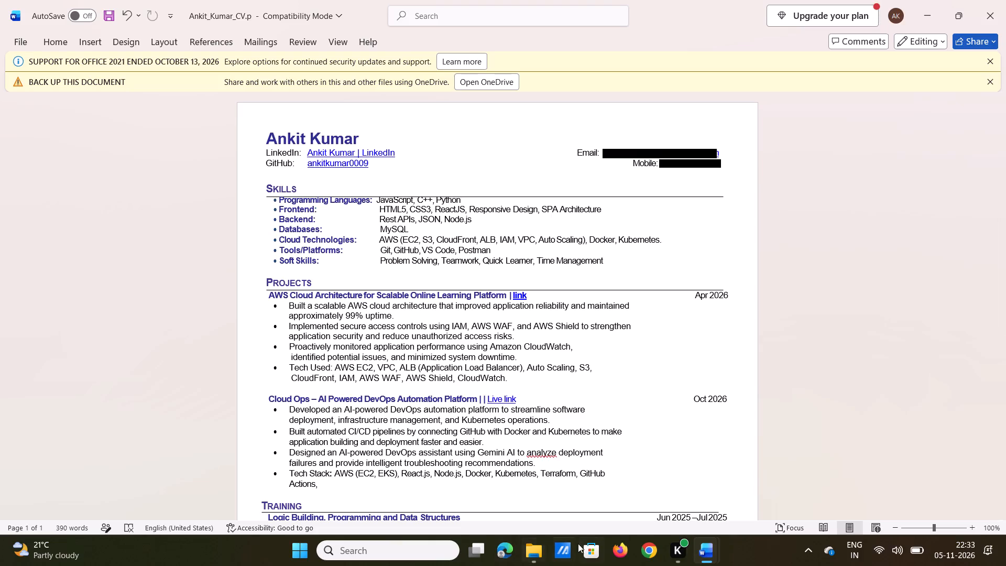
Switch to Edge and open the CloudOps-AI-AI-Powered-DevOps-Automation-Platform repository on GitHub.
{"action": "left_click", "coordinate": [500, 553]}
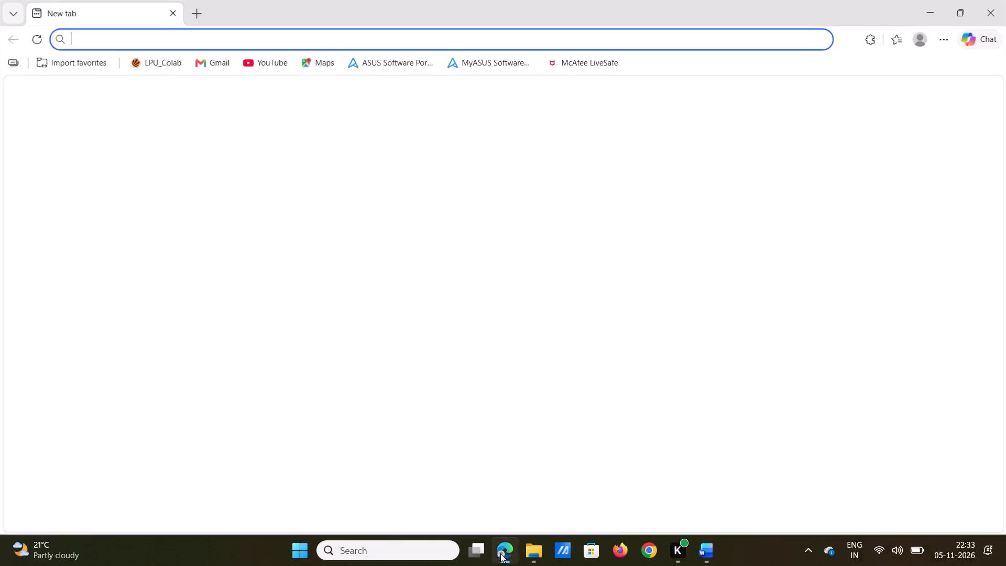
{"action": "left_click", "coordinate": [644, 210]}
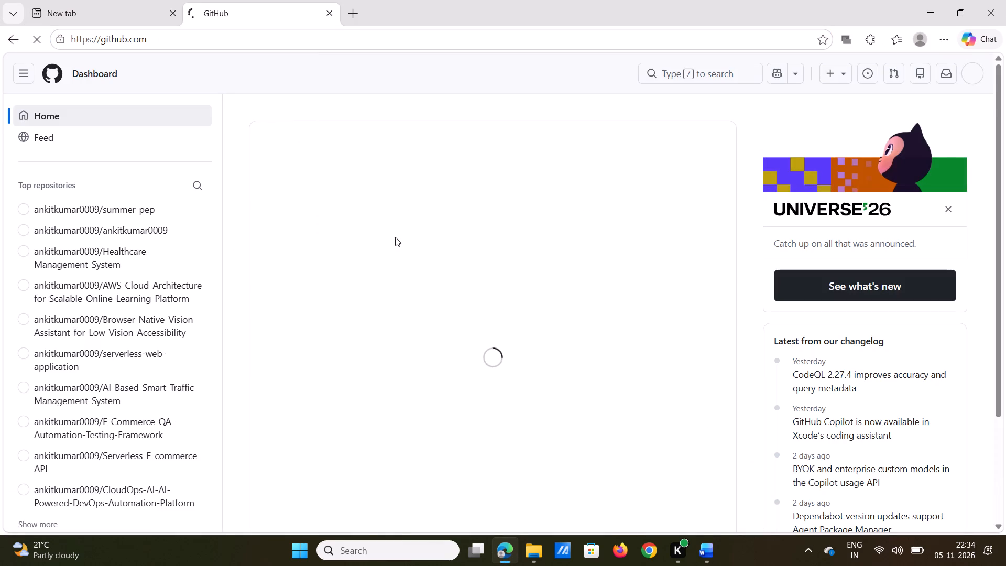
{"action": "scroll", "coordinate": [85, 442], "scroll_direction": "down", "scroll_amount": 1}
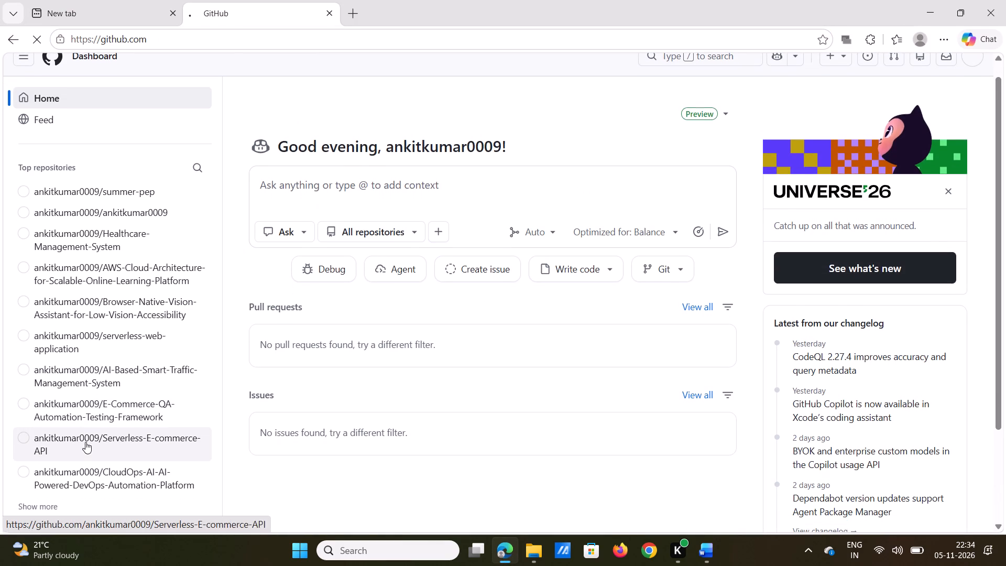
{"action": "left_click", "coordinate": [99, 475]}
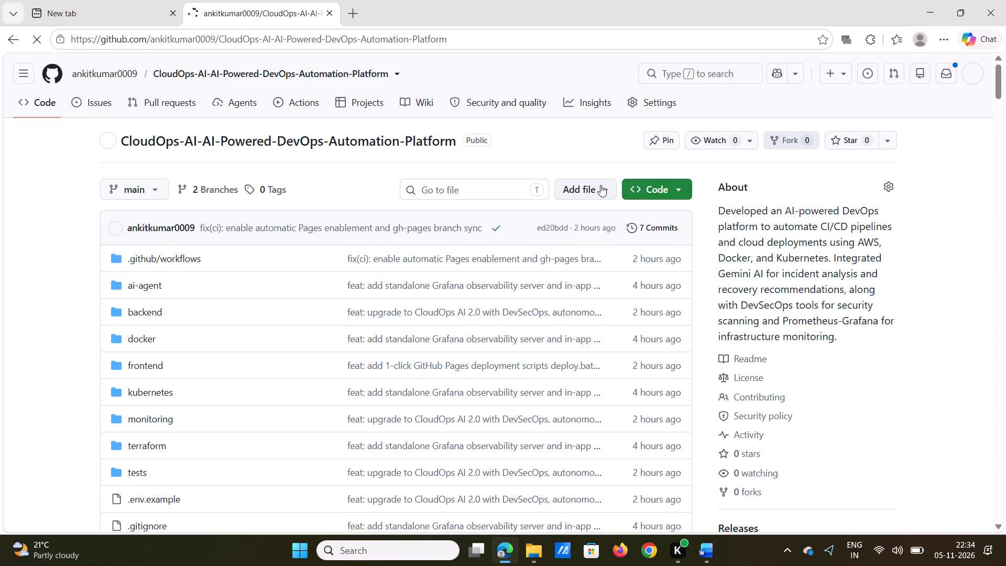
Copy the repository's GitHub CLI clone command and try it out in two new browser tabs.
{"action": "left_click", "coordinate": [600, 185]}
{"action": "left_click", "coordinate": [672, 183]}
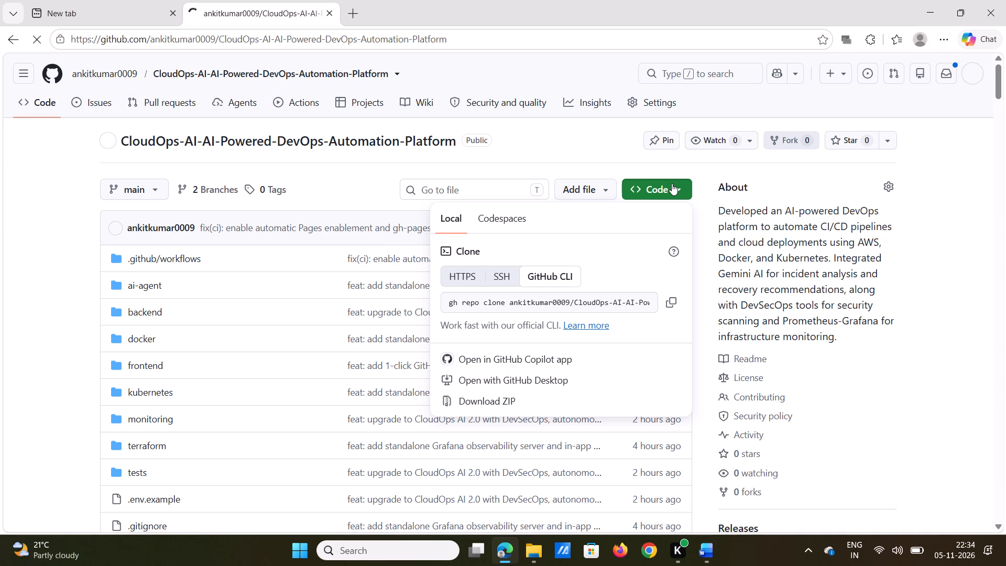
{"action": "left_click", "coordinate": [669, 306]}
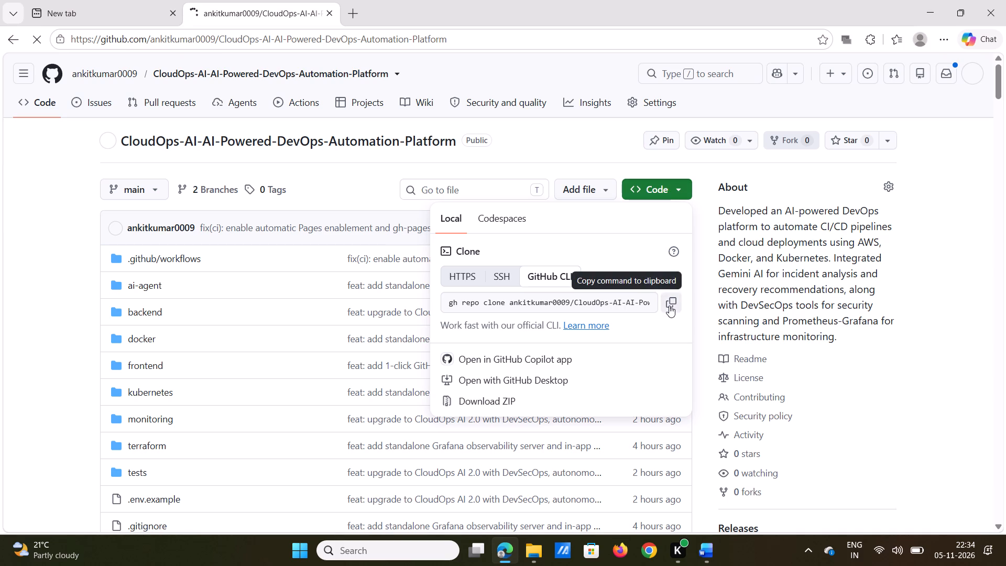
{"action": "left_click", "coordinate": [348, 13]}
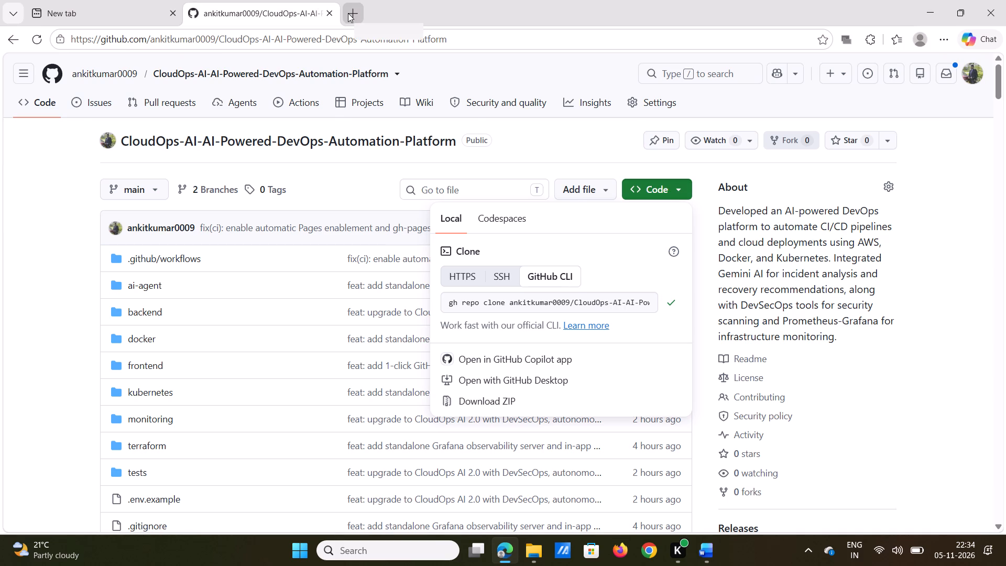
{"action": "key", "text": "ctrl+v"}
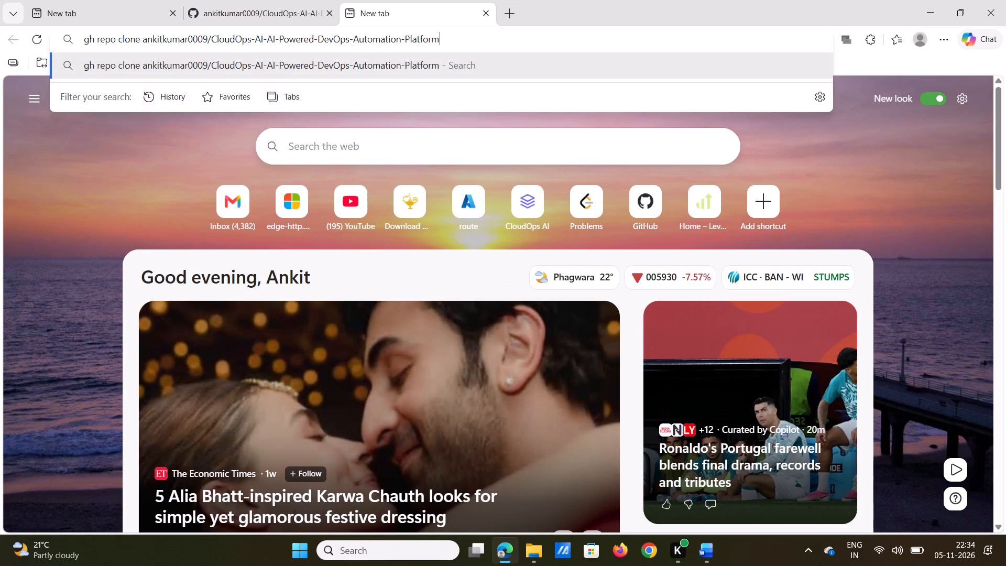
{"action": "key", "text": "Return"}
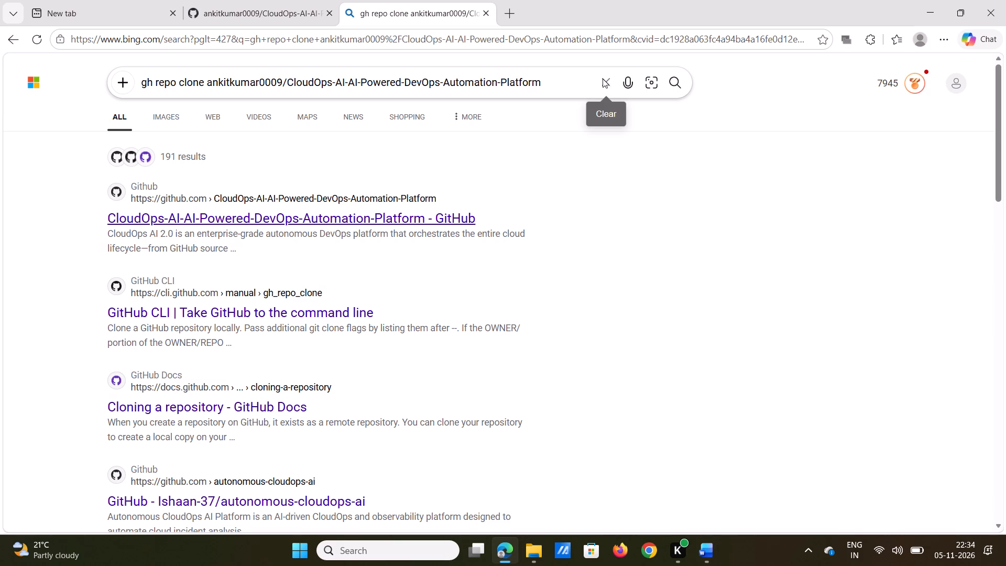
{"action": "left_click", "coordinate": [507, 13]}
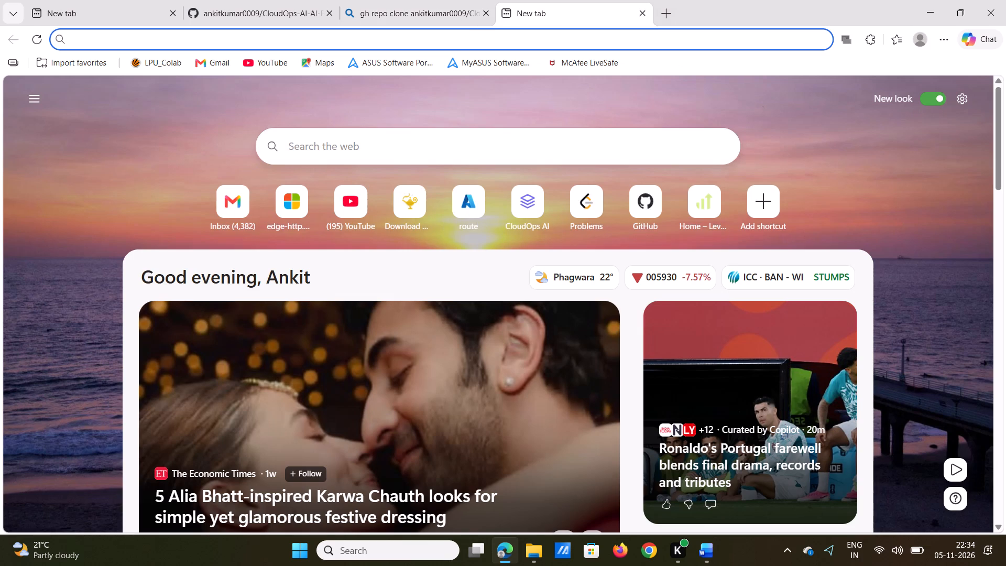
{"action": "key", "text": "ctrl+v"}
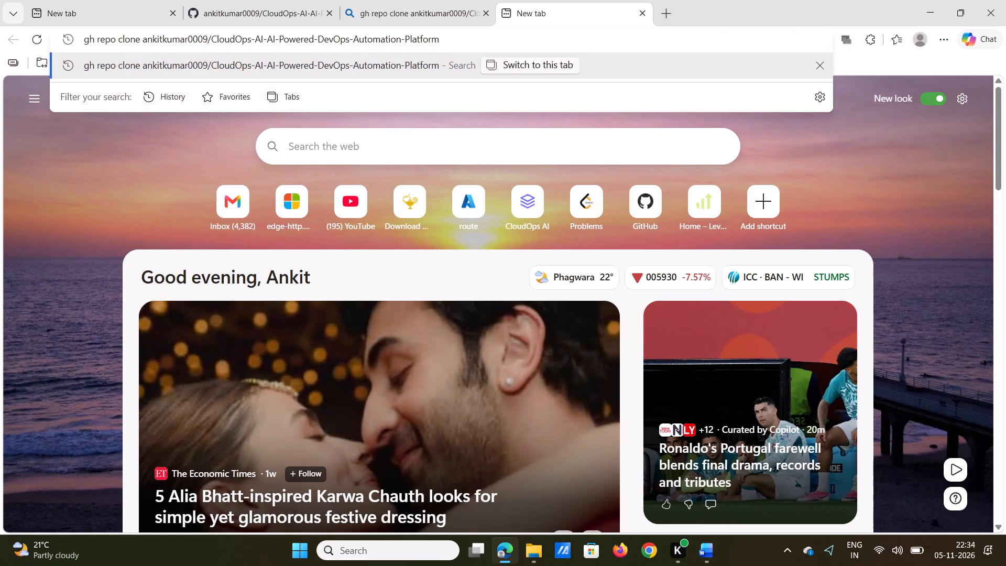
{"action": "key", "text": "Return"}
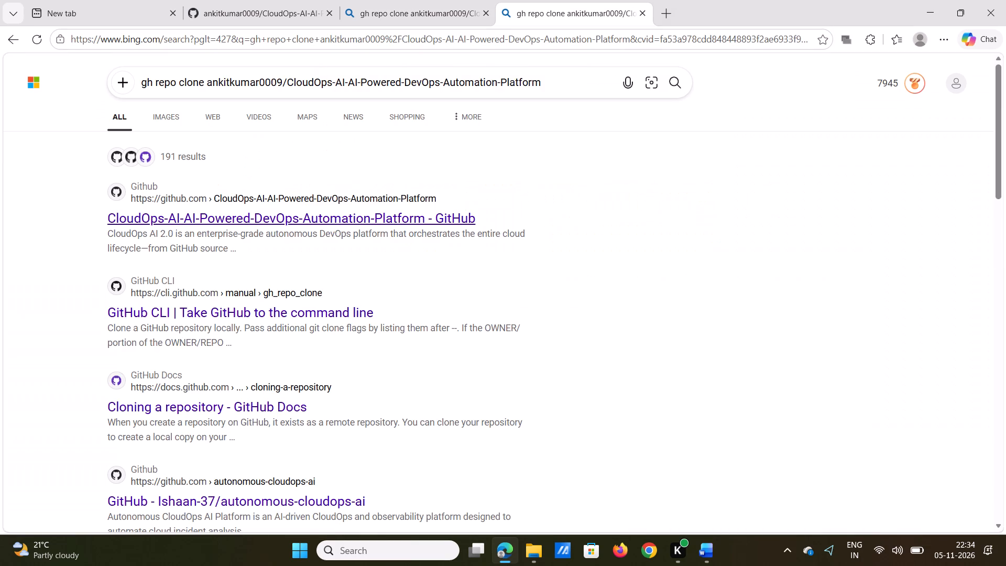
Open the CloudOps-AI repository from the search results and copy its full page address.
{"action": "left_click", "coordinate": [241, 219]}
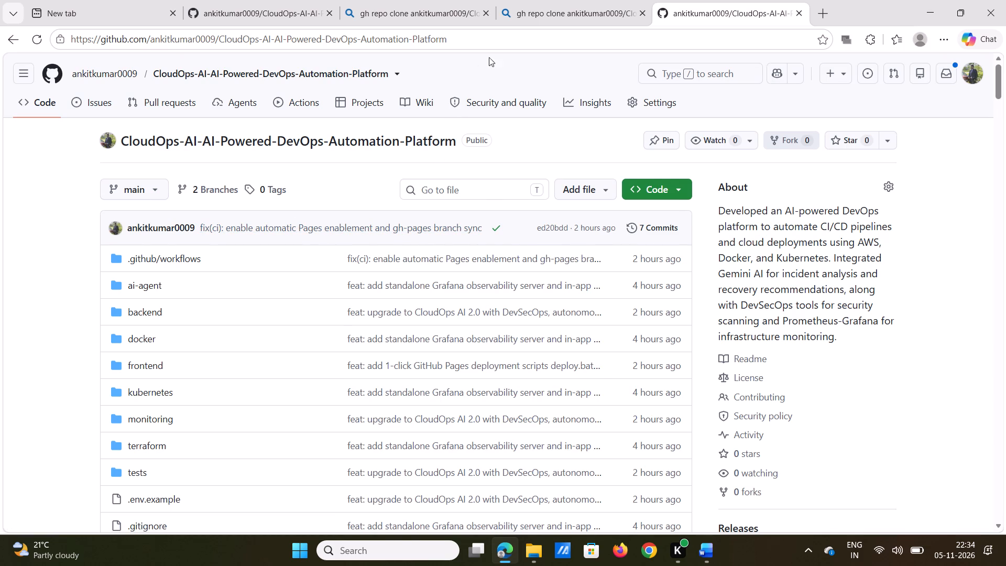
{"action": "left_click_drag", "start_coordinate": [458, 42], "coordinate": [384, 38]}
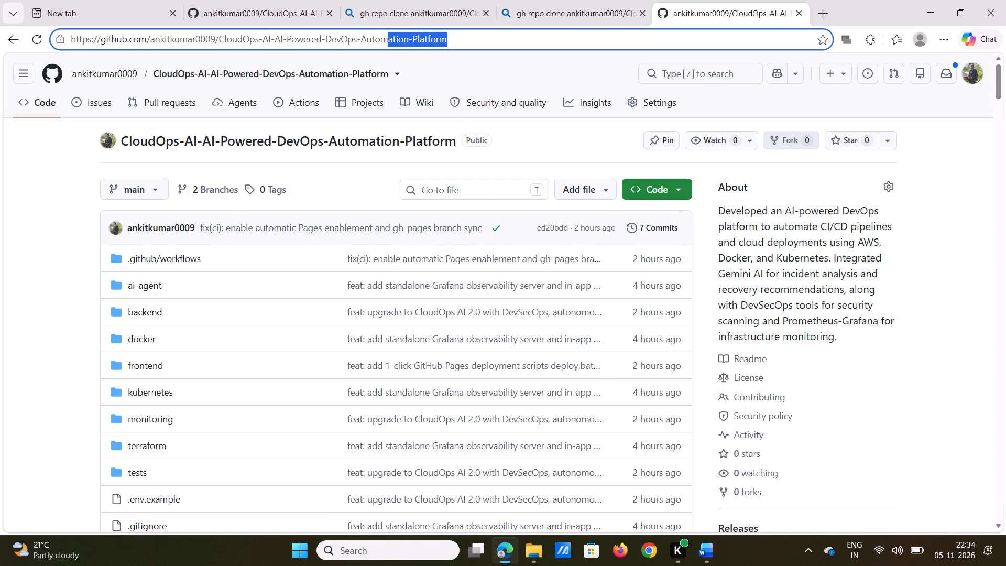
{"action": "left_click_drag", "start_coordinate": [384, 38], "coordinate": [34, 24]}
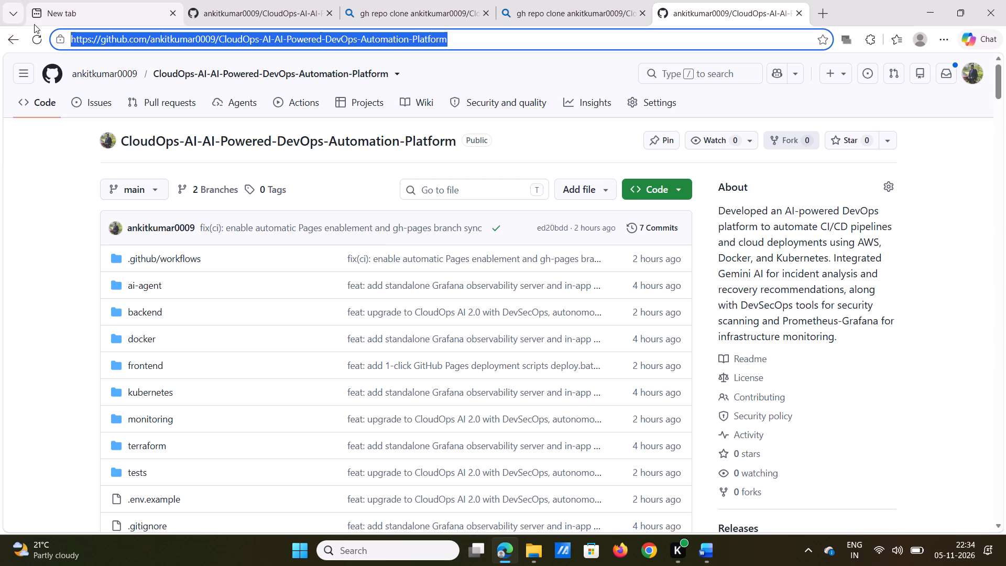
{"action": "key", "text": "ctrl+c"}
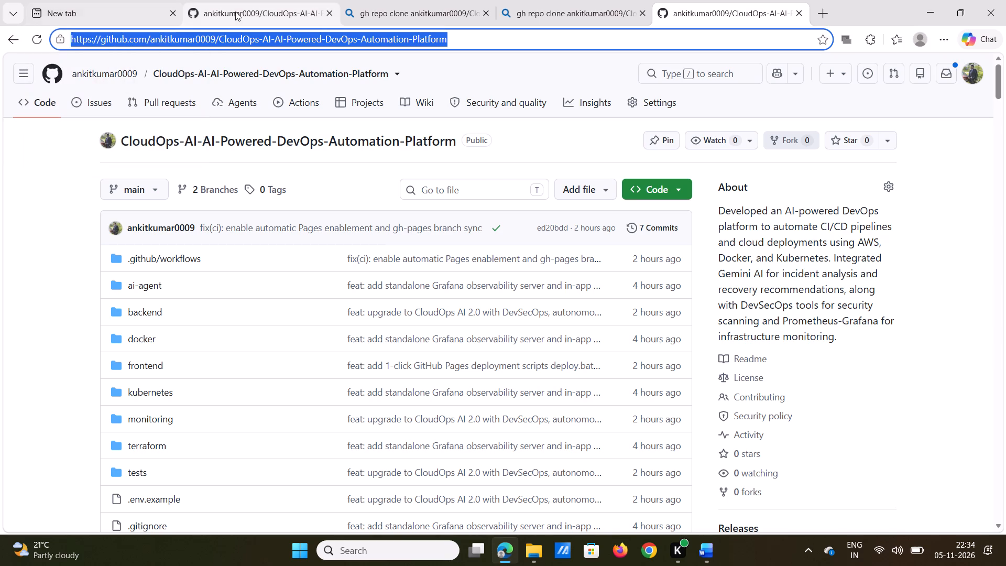
Copy the full CloudOps-AI repository address from the originally opened GitHub tab and return to the CV in Word.
{"action": "left_click", "coordinate": [243, 10]}
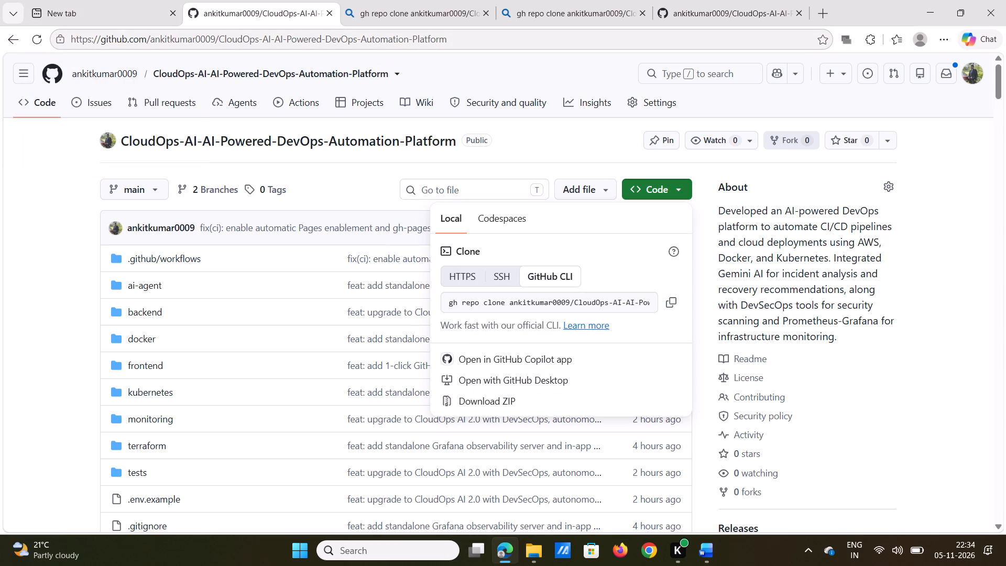
{"action": "left_click_drag", "start_coordinate": [449, 43], "coordinate": [60, 38]}
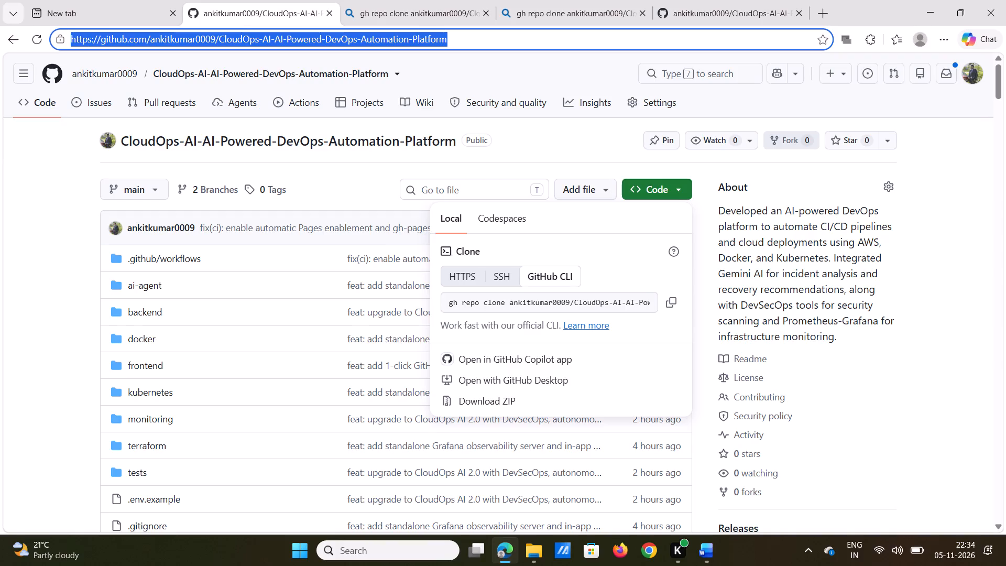
{"action": "left_click_drag", "start_coordinate": [60, 38], "coordinate": [56, 38]}
{"action": "key", "text": "ctrl+c"}
{"action": "left_click", "coordinate": [916, 5]}
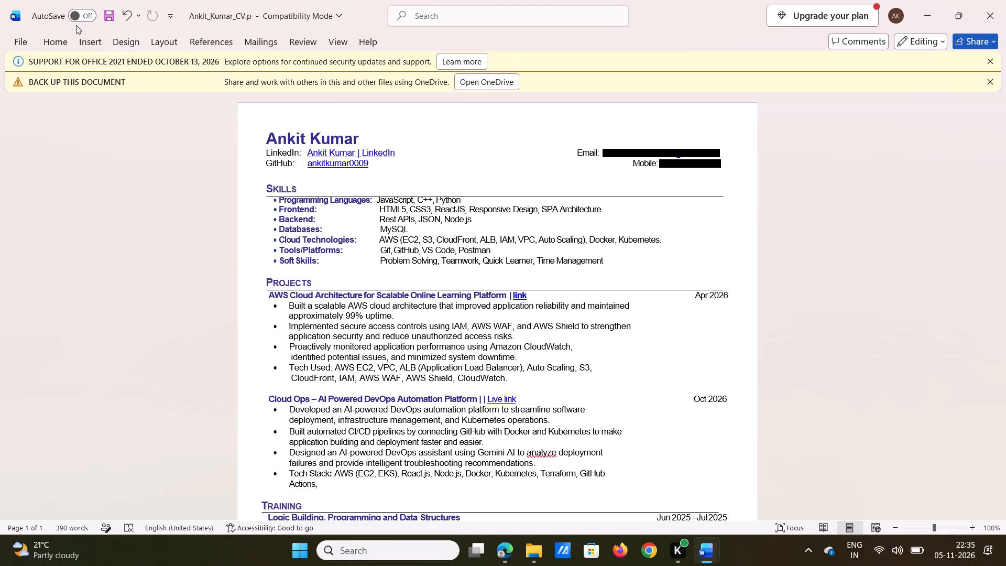
Insert a hyperlink to the copied GitHub repository address in the Cloud Ops heading, displayed as "Repo link" and followed by a space.
{"action": "left_click", "coordinate": [84, 37]}
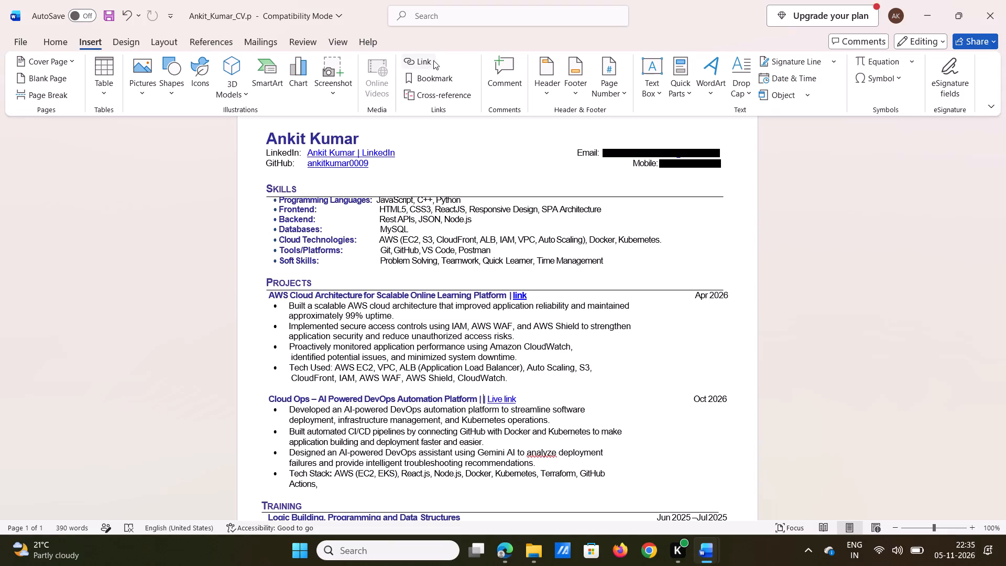
{"action": "left_click", "coordinate": [429, 60]}
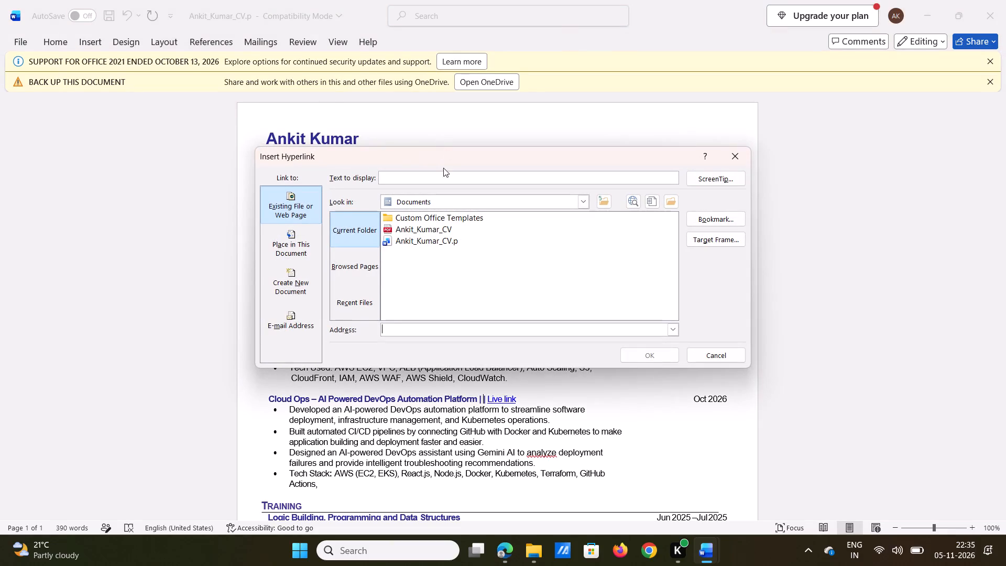
{"action": "key", "text": "ctrl+v"}
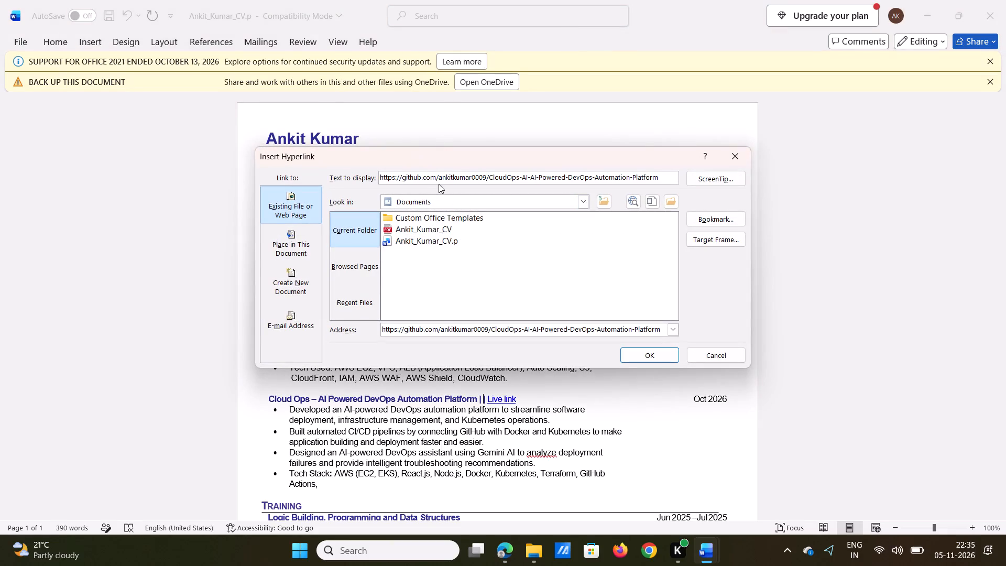
{"action": "left_click", "coordinate": [659, 178]}
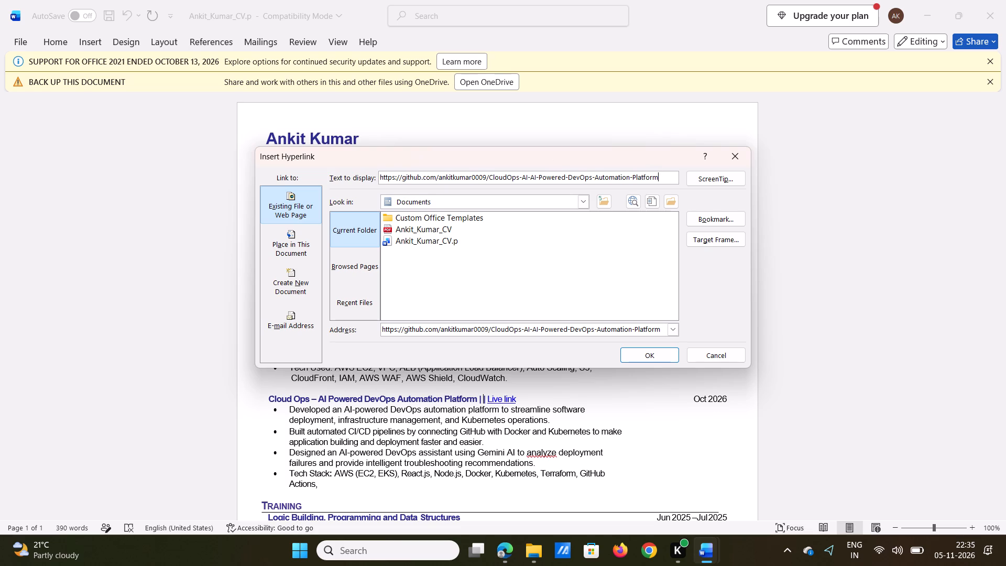
{"action": "key", "text": "BackSpace"}
{"action": "key", "text": "BackSpace"}
{"action": "key", "text": "BackSpace"}
{"action": "key", "text": "BackSpace"}
{"action": "key", "text": "BackSpace"}
{"action": "key", "text": "BackSpace"}
{"action": "key", "text": "BackSpace"}
{"action": "key", "text": "BackSpace"}
{"action": "key", "text": "BackSpace"}
{"action": "key", "text": "BackSpace"}
{"action": "key", "text": "BackSpace"}
{"action": "key", "text": "BackSpace"}
{"action": "key", "text": "BackSpace"}
{"action": "key", "text": "BackSpace"}
{"action": "key", "text": "BackSpace"}
{"action": "key", "text": "BackSpace"}
{"action": "key", "text": "BackSpace"}
{"action": "key", "text": "BackSpace"}
{"action": "key", "text": "BackSpace"}
{"action": "key", "text": "BackSpace"}
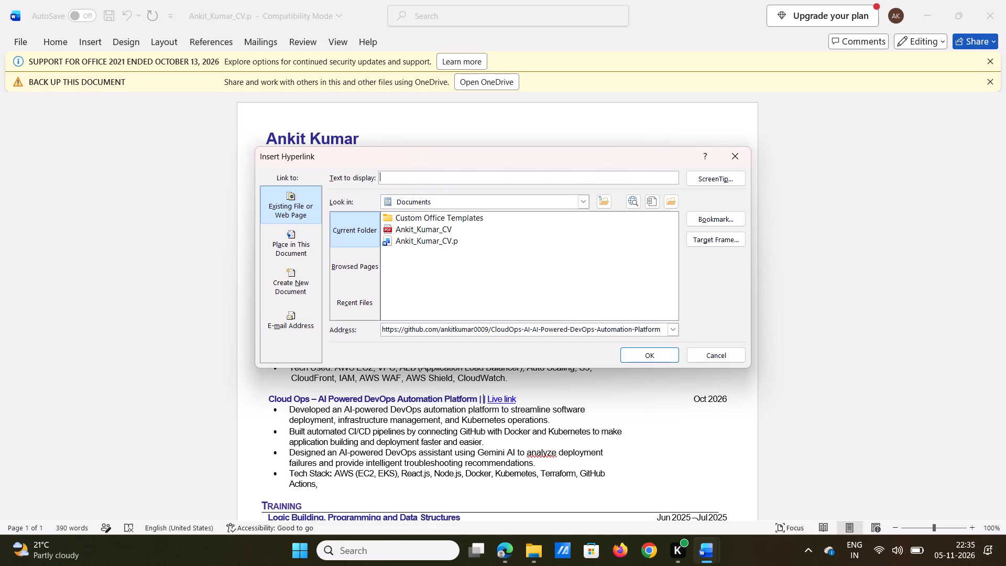
{"action": "key", "text": "shift+r"}
{"action": "key", "text": "e"}
{"action": "type", "text": "po"}
{"action": "key", "text": "space"}
{"action": "type", "text": "link"}
{"action": "key", "text": "Return"}
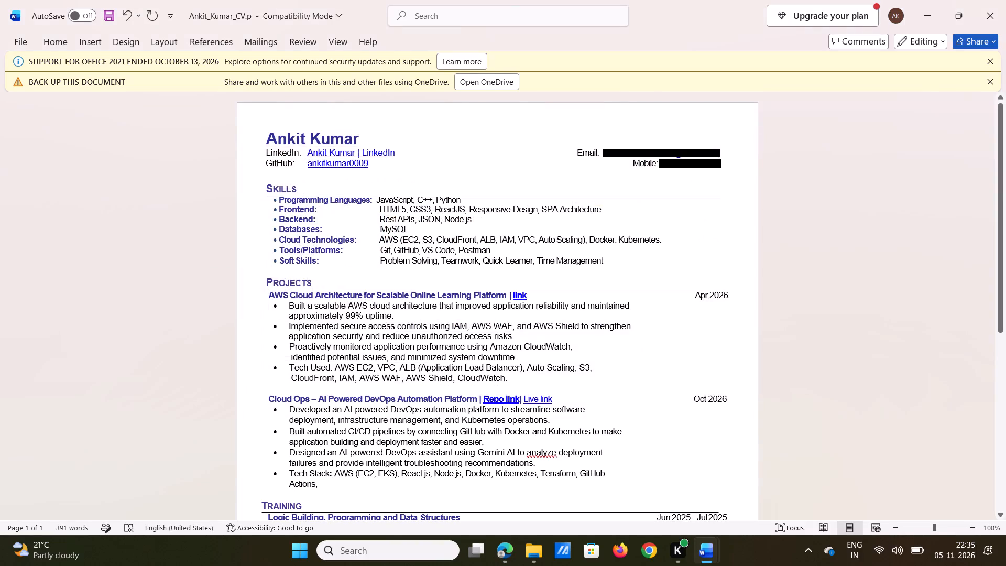
{"action": "key", "text": "space"}
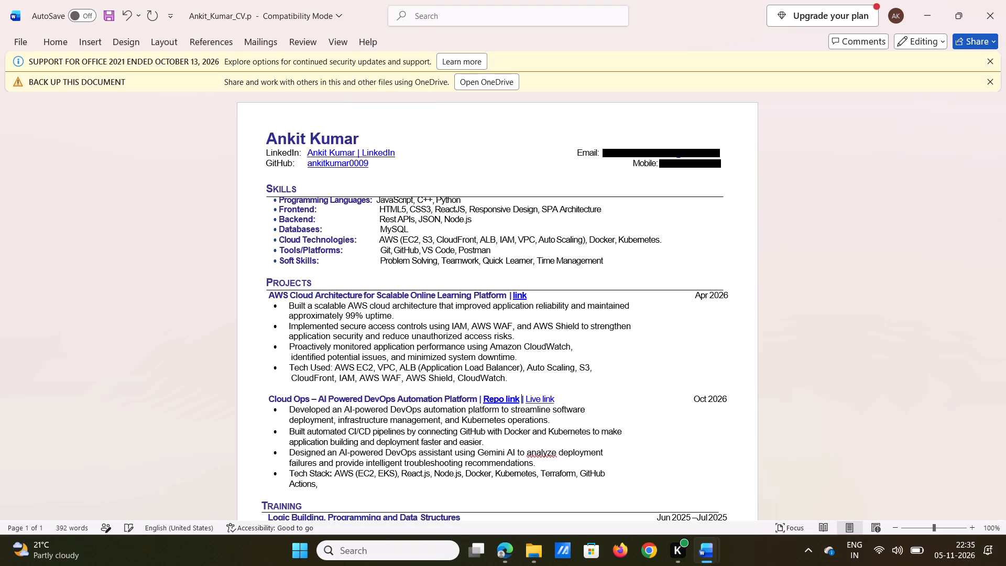
Remove the bold formatting from "Repo link" in the Cloud Ops heading.
{"action": "left_click_drag", "start_coordinate": [520, 400], "coordinate": [510, 401]}
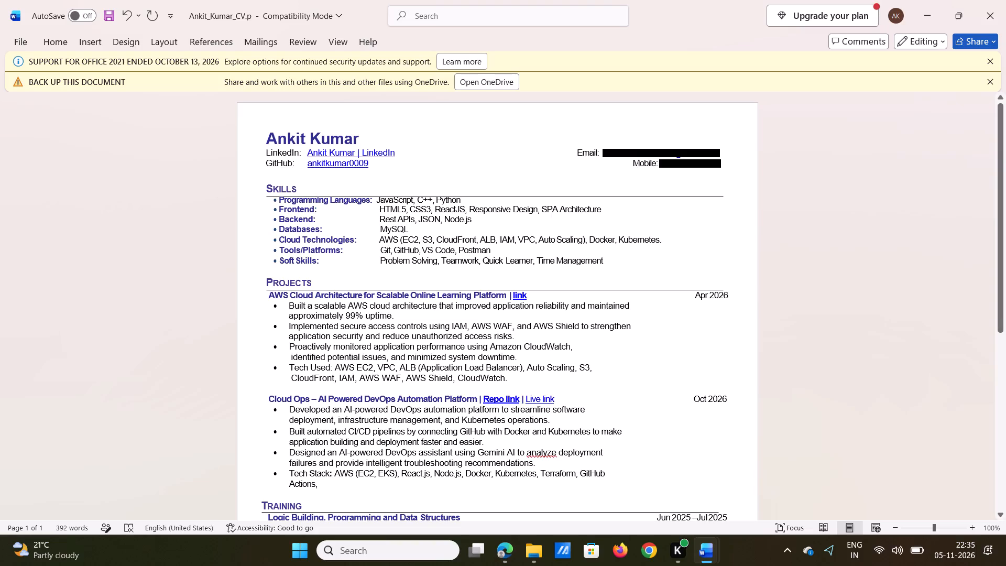
{"action": "left_click_drag", "start_coordinate": [510, 401], "coordinate": [484, 403]}
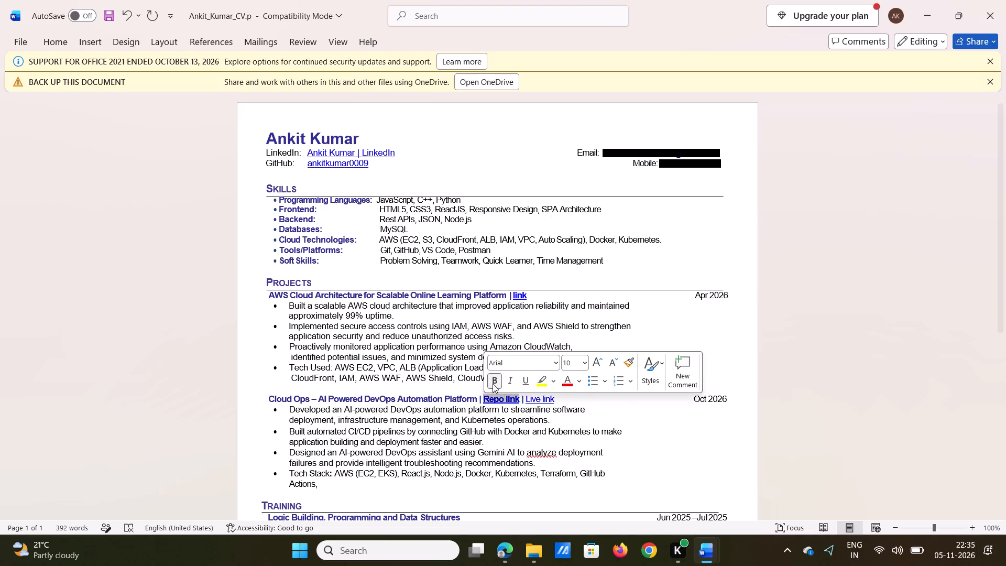
{"action": "left_click", "coordinate": [494, 381]}
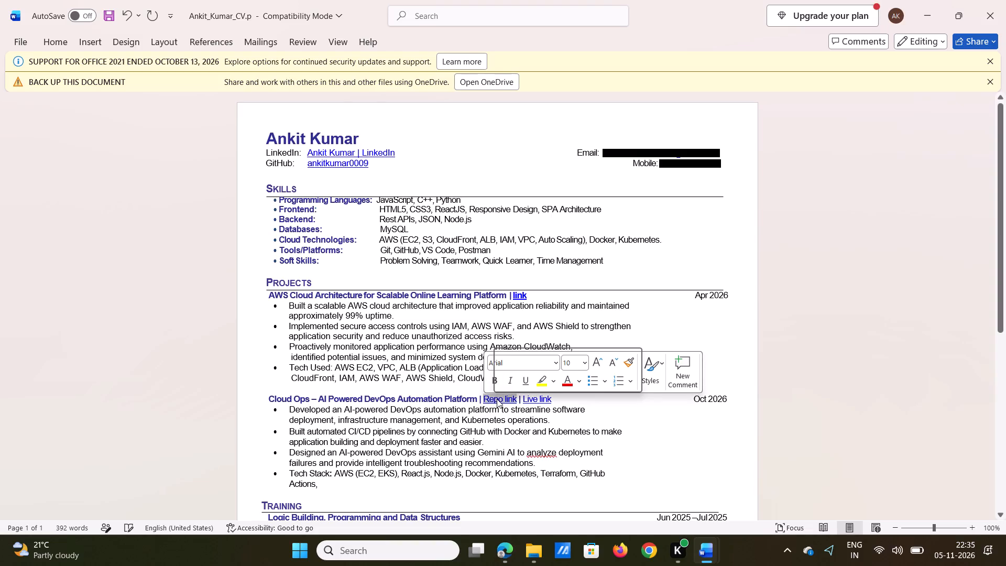
Test the new "Repo link" hyperlink in the Cloud Ops heading and return to the CV.
{"action": "left_click", "coordinate": [497, 399], "text": "ctrl"}
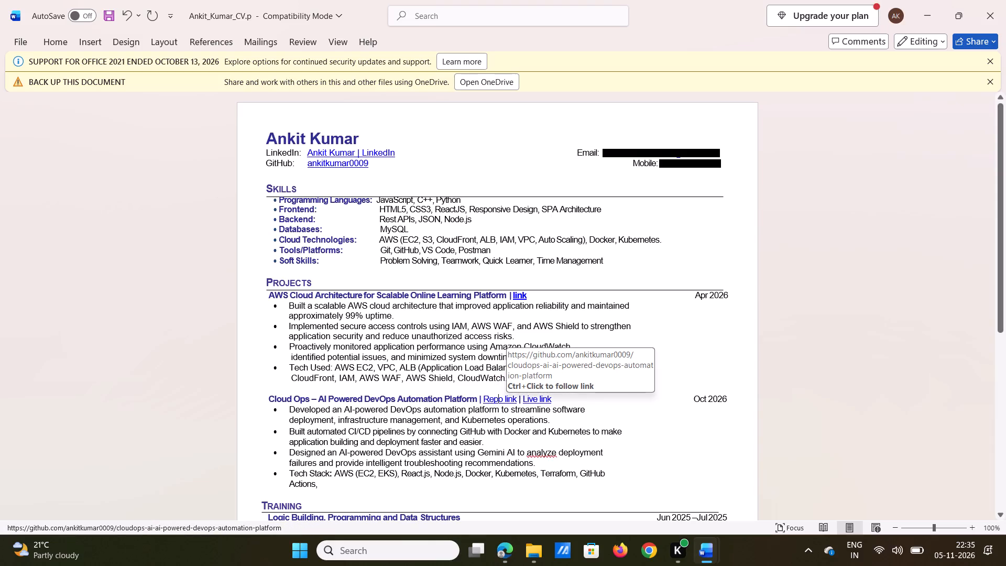
{"action": "left_click", "coordinate": [508, 402], "text": "ctrl"}
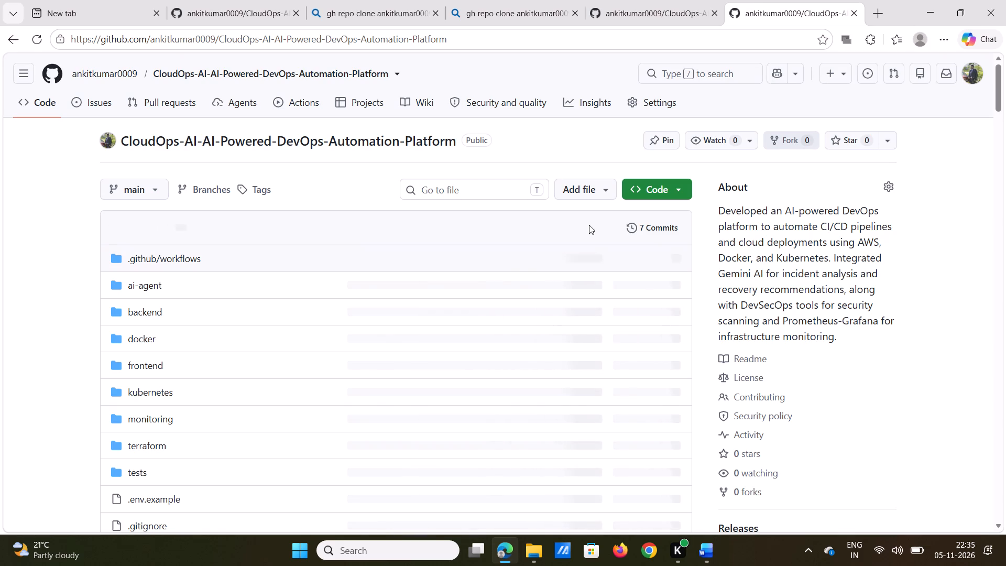
{"action": "left_click", "coordinate": [927, 13]}
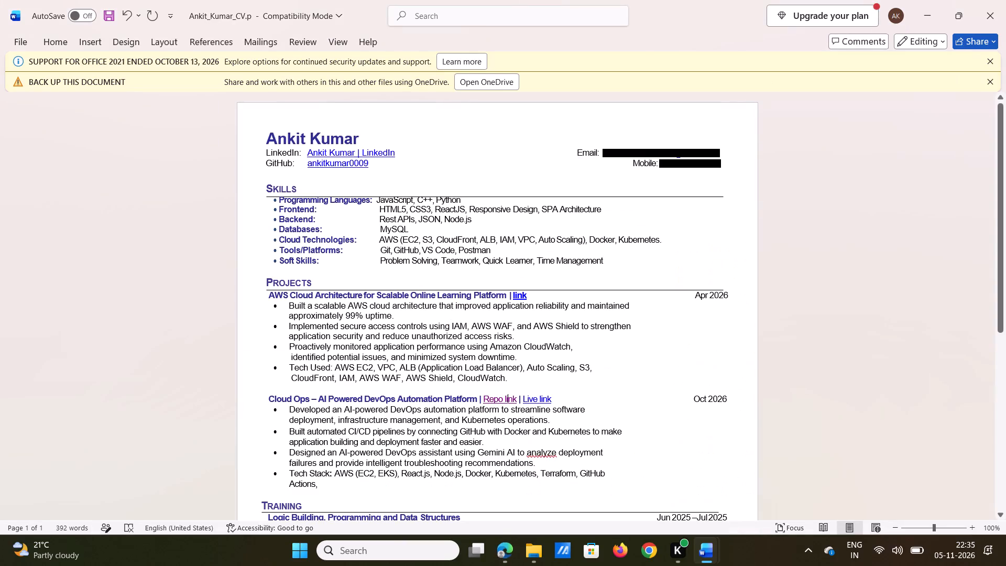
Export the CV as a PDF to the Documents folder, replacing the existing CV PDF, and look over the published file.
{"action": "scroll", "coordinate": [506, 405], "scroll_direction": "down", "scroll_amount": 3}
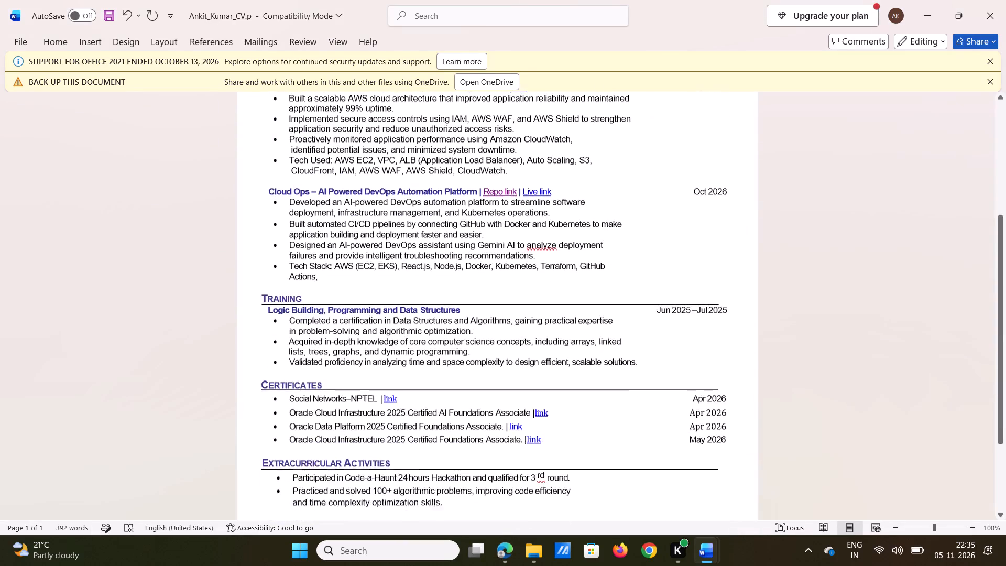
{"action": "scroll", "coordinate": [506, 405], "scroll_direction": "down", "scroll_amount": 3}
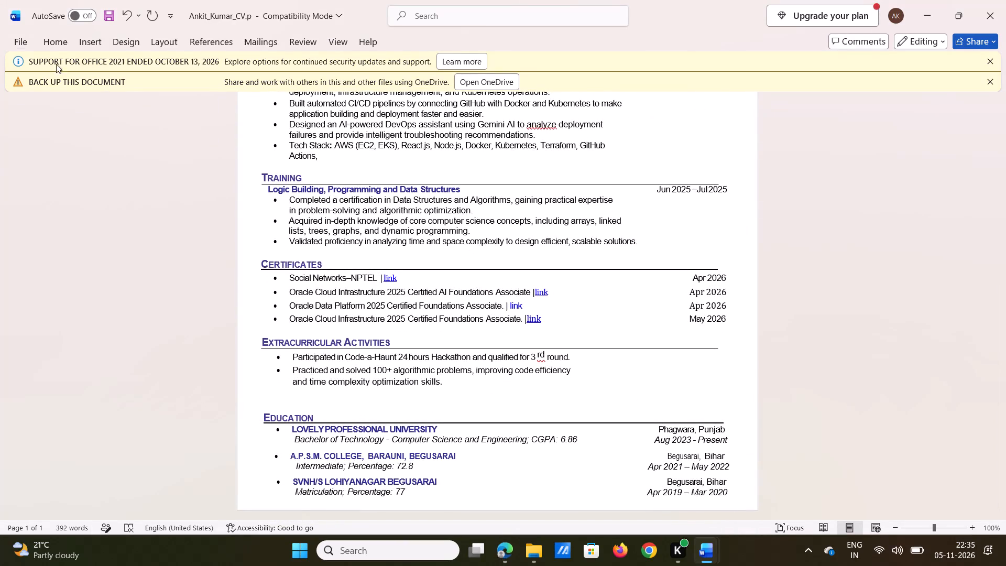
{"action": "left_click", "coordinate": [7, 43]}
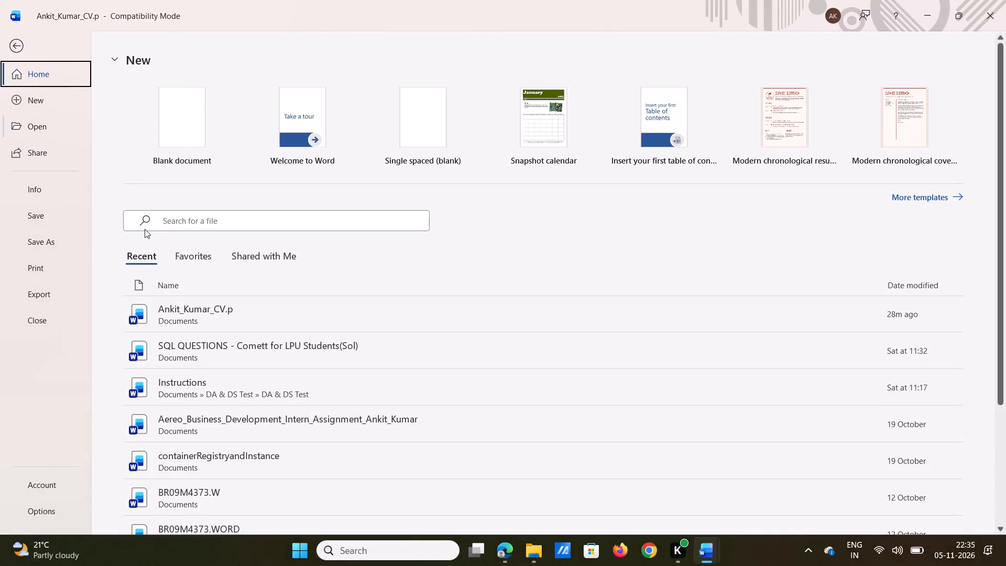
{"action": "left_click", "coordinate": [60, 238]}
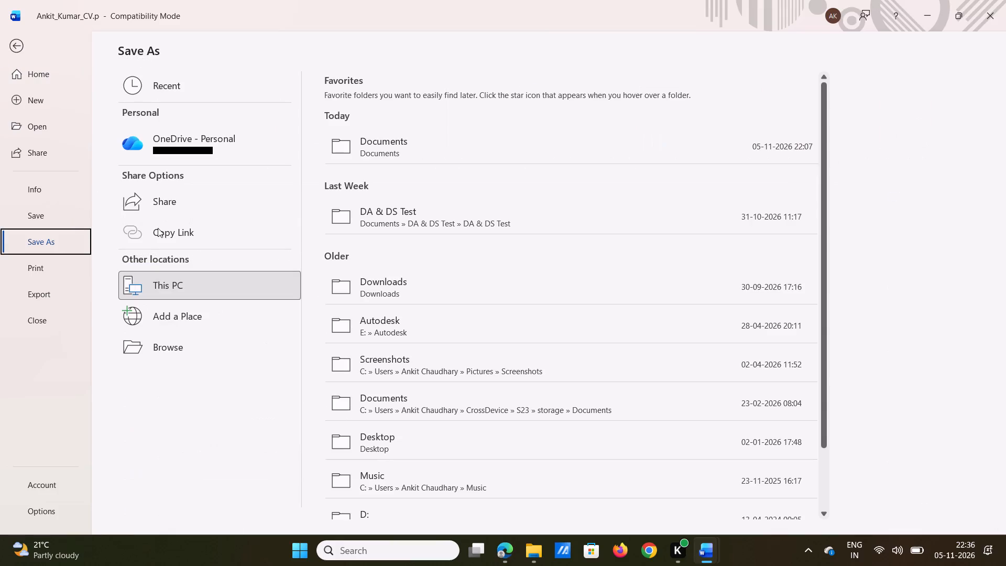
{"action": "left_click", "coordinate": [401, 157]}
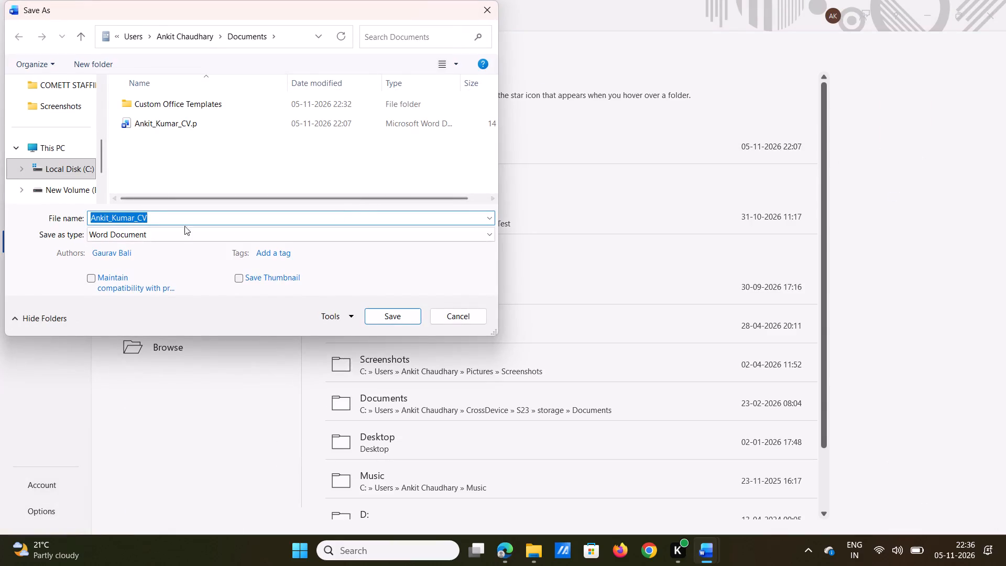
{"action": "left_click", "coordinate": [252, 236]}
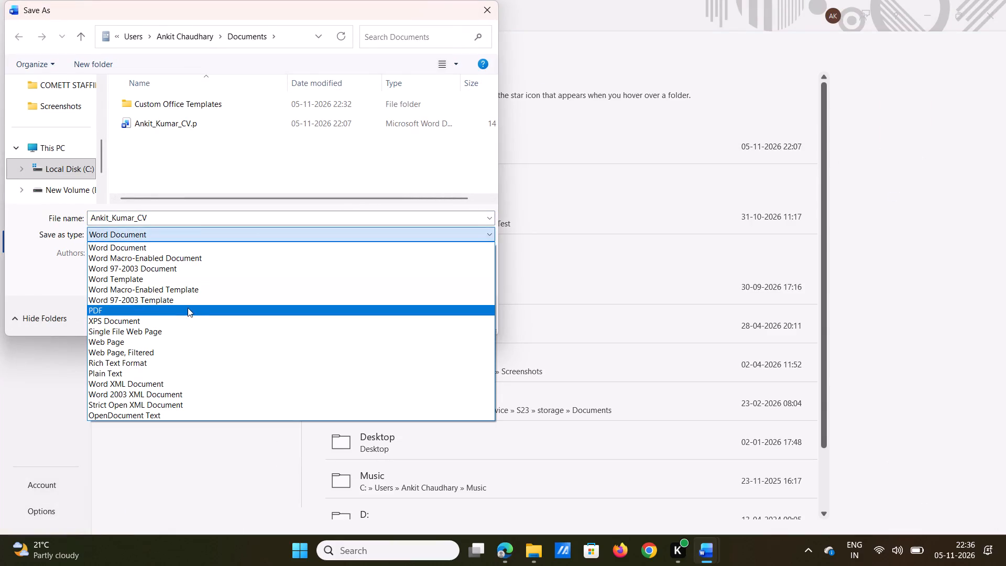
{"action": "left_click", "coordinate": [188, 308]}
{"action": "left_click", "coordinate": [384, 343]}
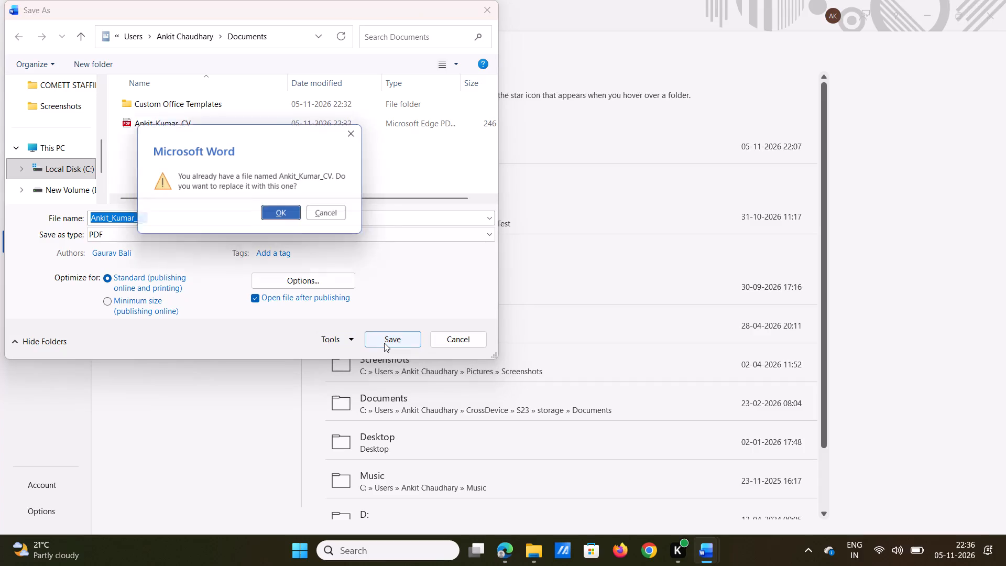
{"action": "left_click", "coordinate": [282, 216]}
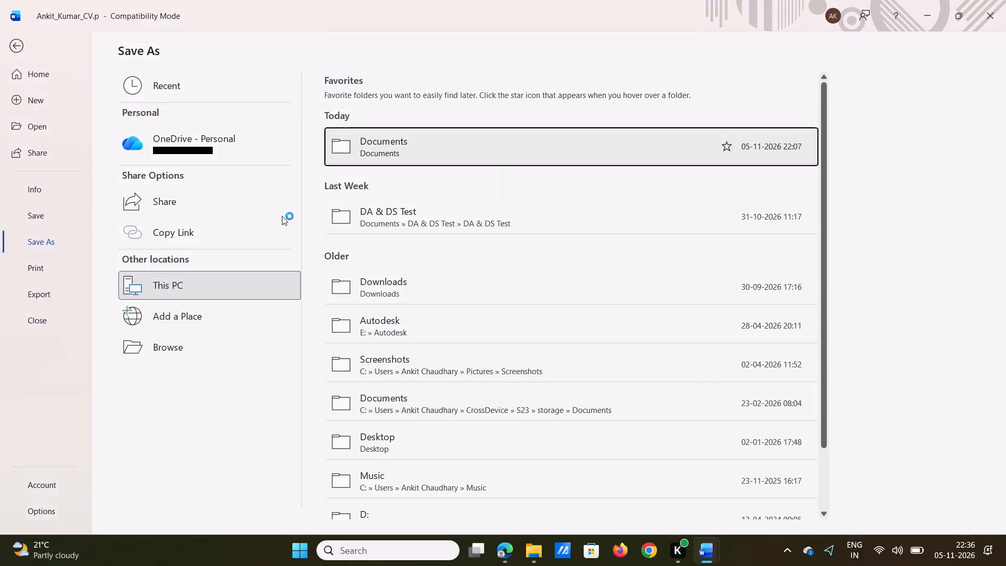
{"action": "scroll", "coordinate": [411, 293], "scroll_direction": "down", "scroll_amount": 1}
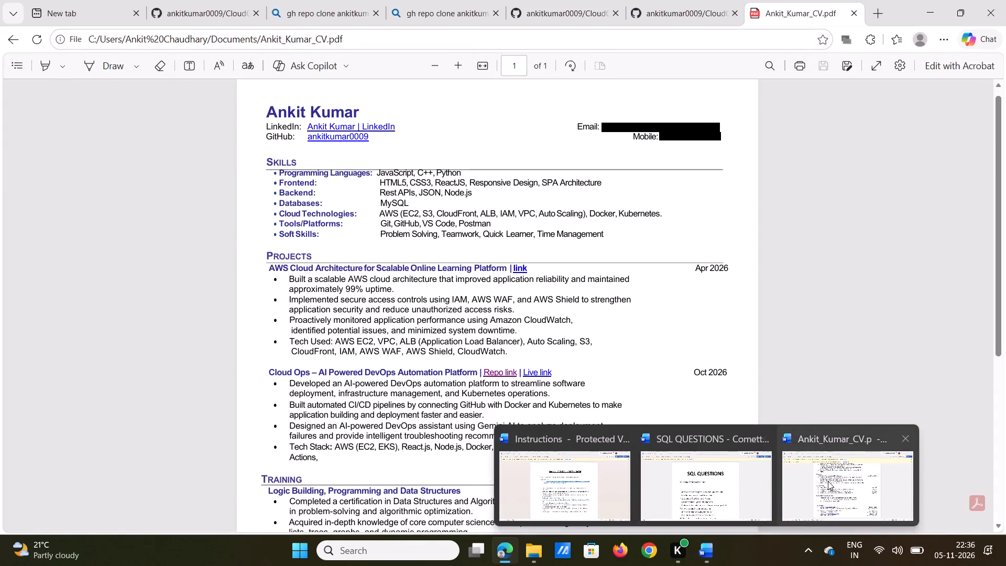
Switch back to the CV in Word and delete the "Repo link" hyperlink from the Cloud Ops heading.
{"action": "left_click", "coordinate": [828, 481]}
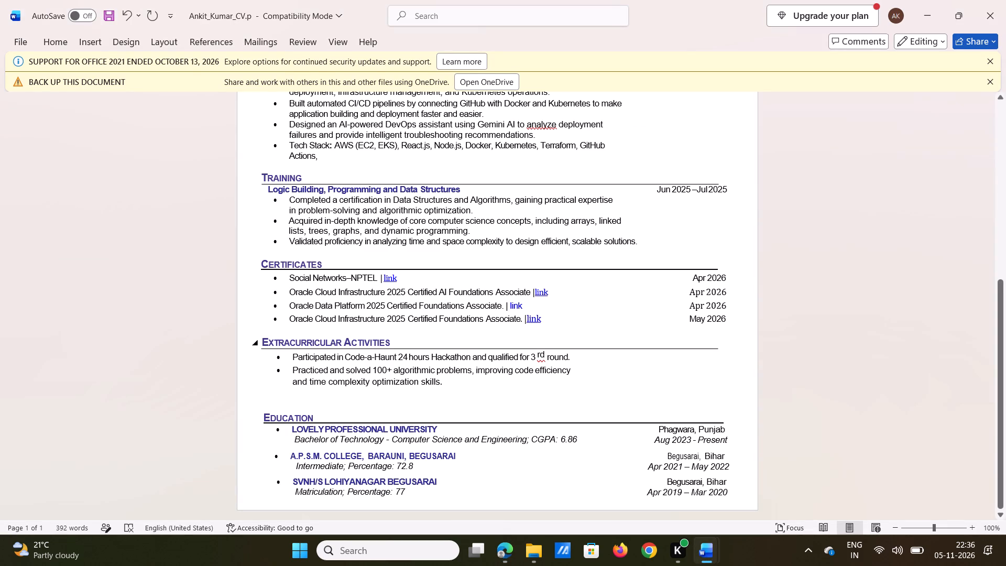
{"action": "scroll", "coordinate": [484, 292], "scroll_direction": "up", "scroll_amount": 1}
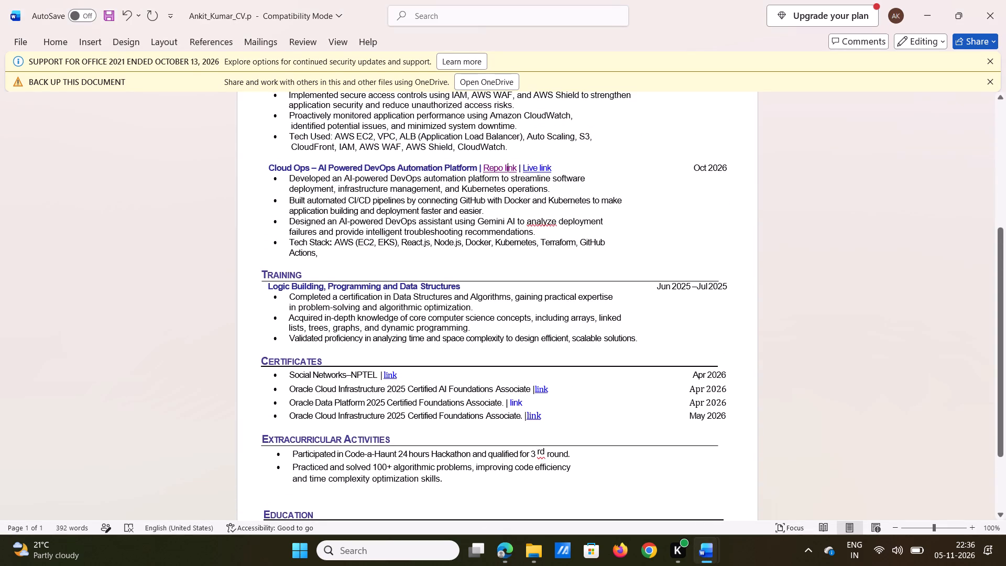
{"action": "left_click", "coordinate": [516, 165]}
{"action": "key", "text": "BackSpace"}
{"action": "key", "text": "BackSpace"}
Insert a hyperlink to the copied CloudOps-AI GitHub repository address in the Cloud Ops heading, displayed as "Repo-link" and followed by a space.
{"action": "left_click", "coordinate": [82, 39]}
{"action": "left_click", "coordinate": [425, 61]}
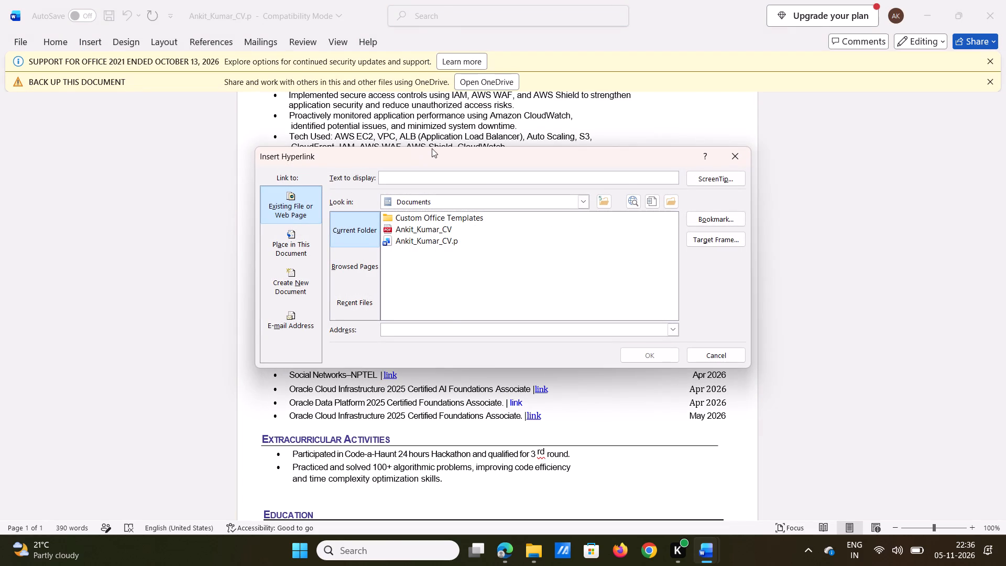
{"action": "key", "text": "ctrl+v"}
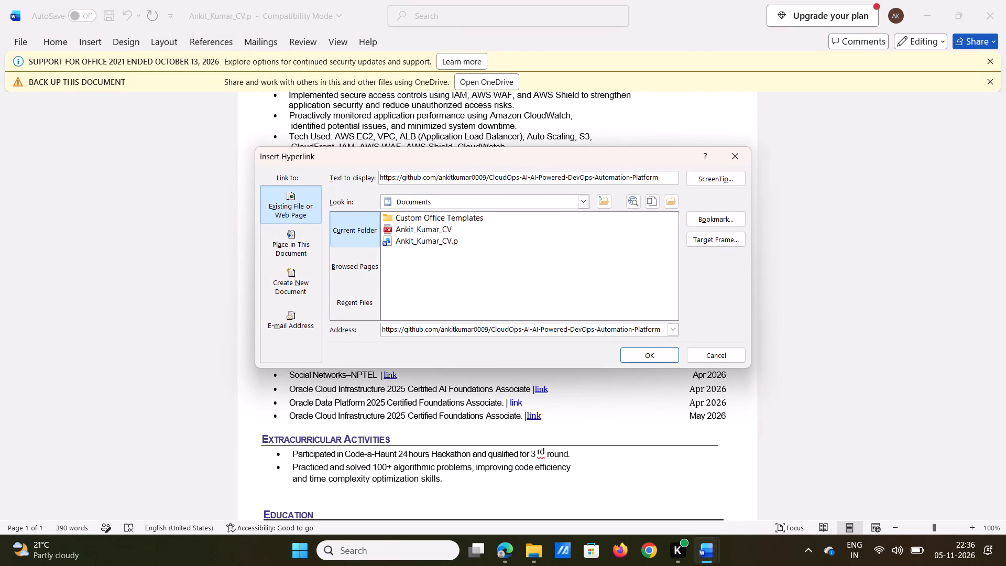
{"action": "left_click_drag", "start_coordinate": [665, 175], "coordinate": [322, 167]}
{"action": "key", "text": "BackSpace"}
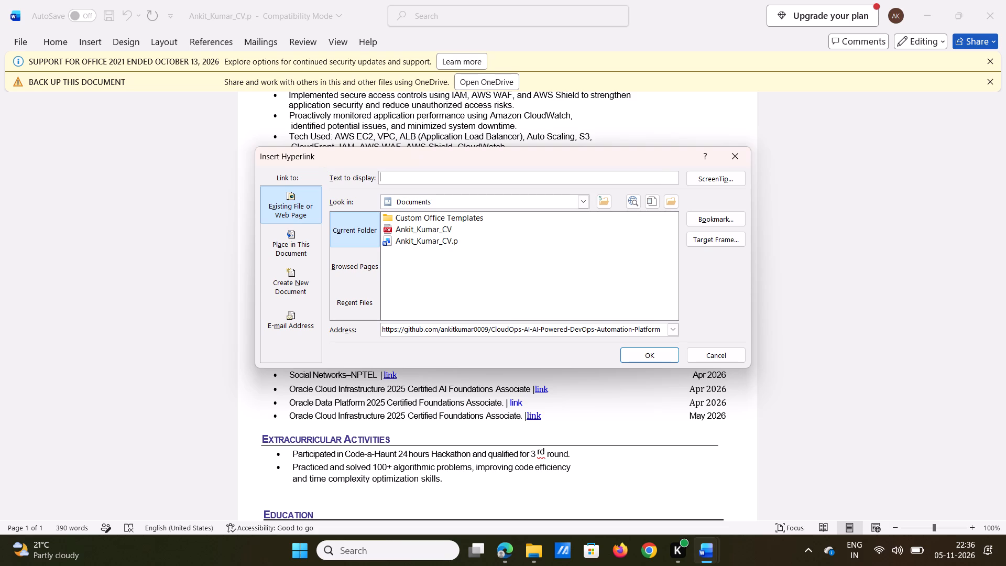
{"action": "type", "text": "Repo"}
{"action": "key", "text": "space"}
{"action": "key", "text": "BackSpace"}
{"action": "type", "text": "link"}
{"action": "key", "text": "Left"}
{"action": "key", "text": "Left"}
{"action": "key", "text": "Left"}
{"action": "key", "text": "Left"}
{"action": "key", "text": "minus"}
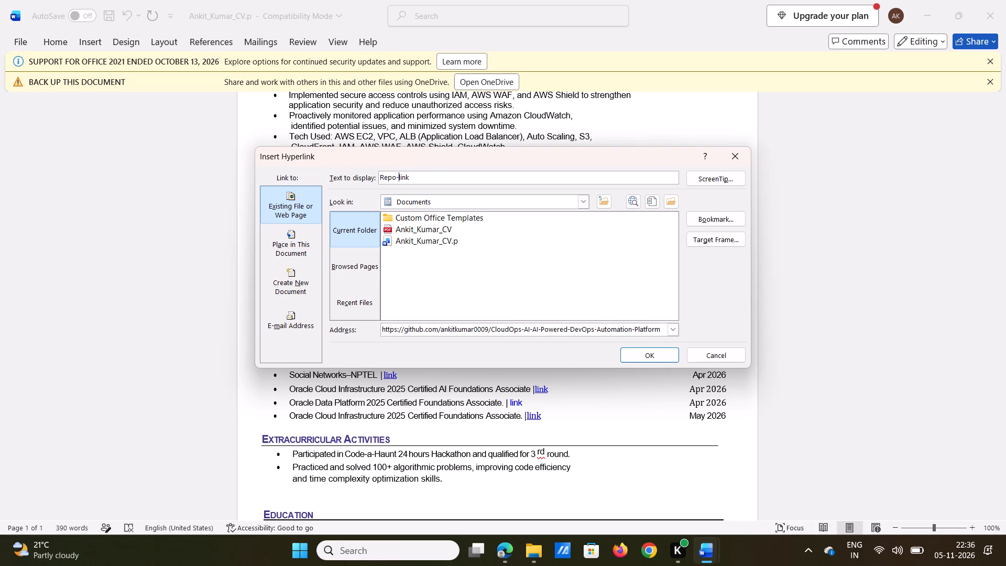
{"action": "key", "text": "Return"}
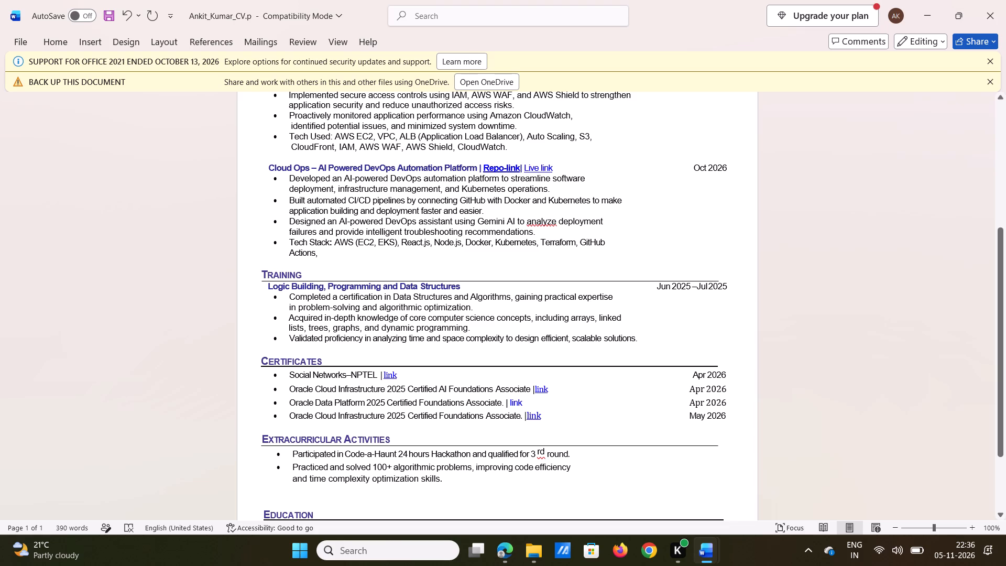
{"action": "key", "text": "space"}
Remove the bold formatting from "Repo-link" in the Cloud Ops heading.
{"action": "left_click_drag", "start_coordinate": [520, 168], "coordinate": [488, 168]}
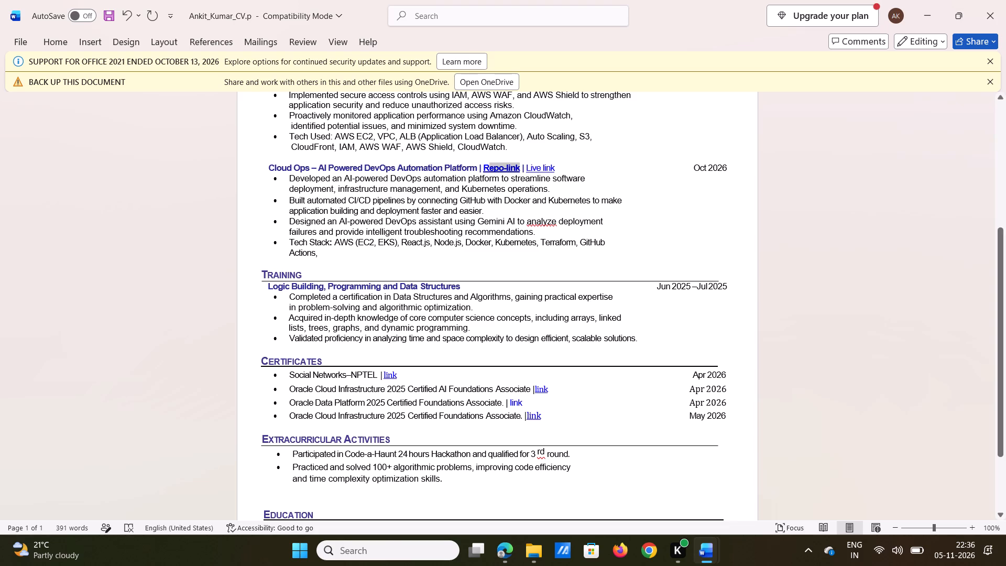
{"action": "left_click_drag", "start_coordinate": [488, 168], "coordinate": [485, 168]}
{"action": "left_click", "coordinate": [497, 143]}
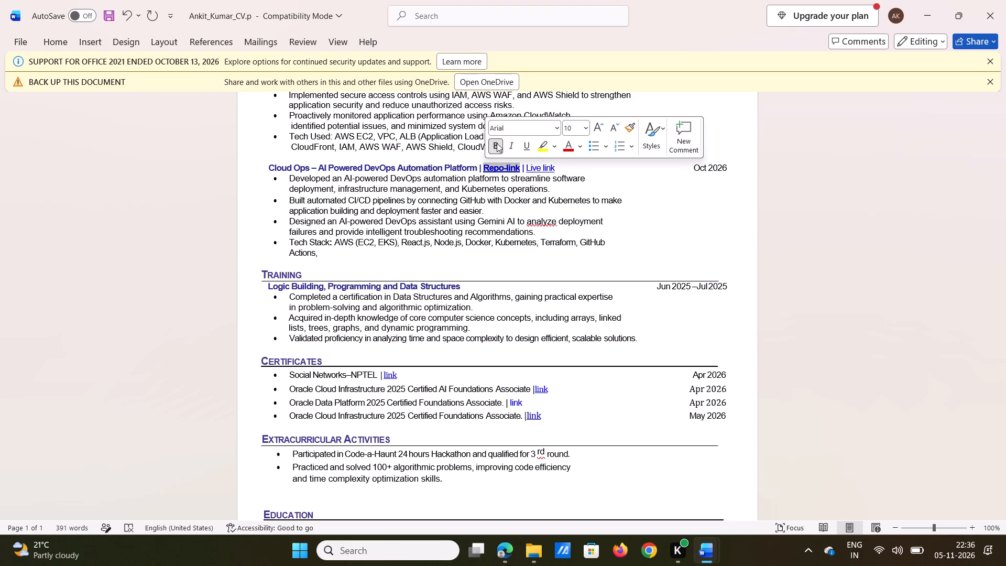
Export the updated CV as a PDF to the Documents folder, replacing the existing CV PDF.
{"action": "scroll", "coordinate": [548, 206], "scroll_direction": "down", "scroll_amount": 7}
{"action": "scroll", "coordinate": [548, 206], "scroll_direction": "up", "scroll_amount": 1}
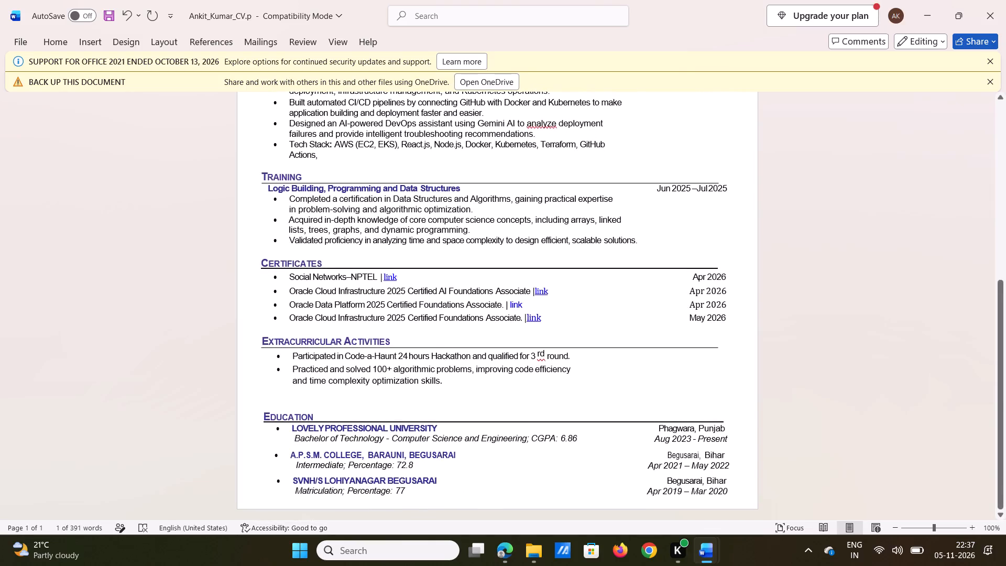
{"action": "scroll", "coordinate": [548, 206], "scroll_direction": "up", "scroll_amount": 2}
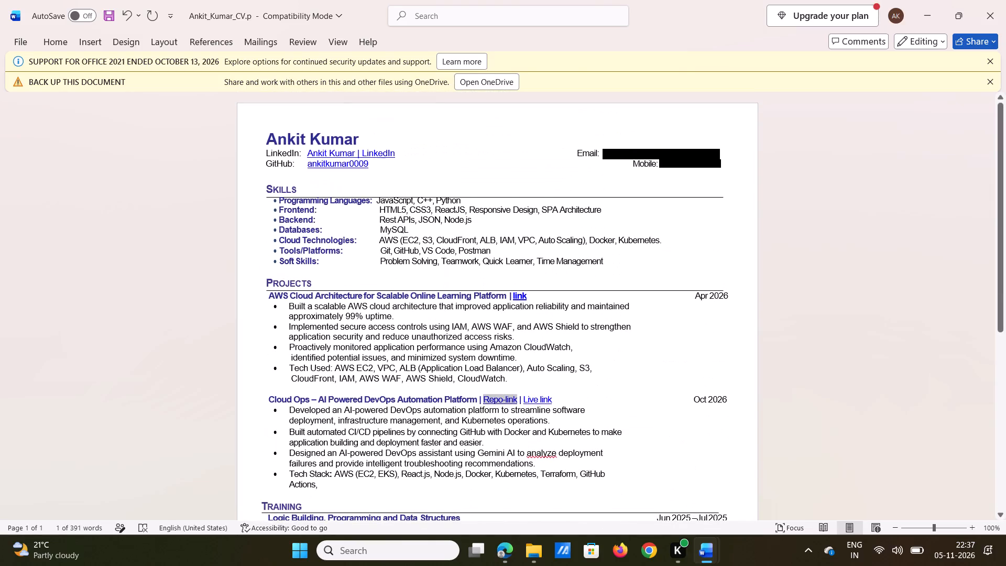
{"action": "left_click", "coordinate": [24, 42]}
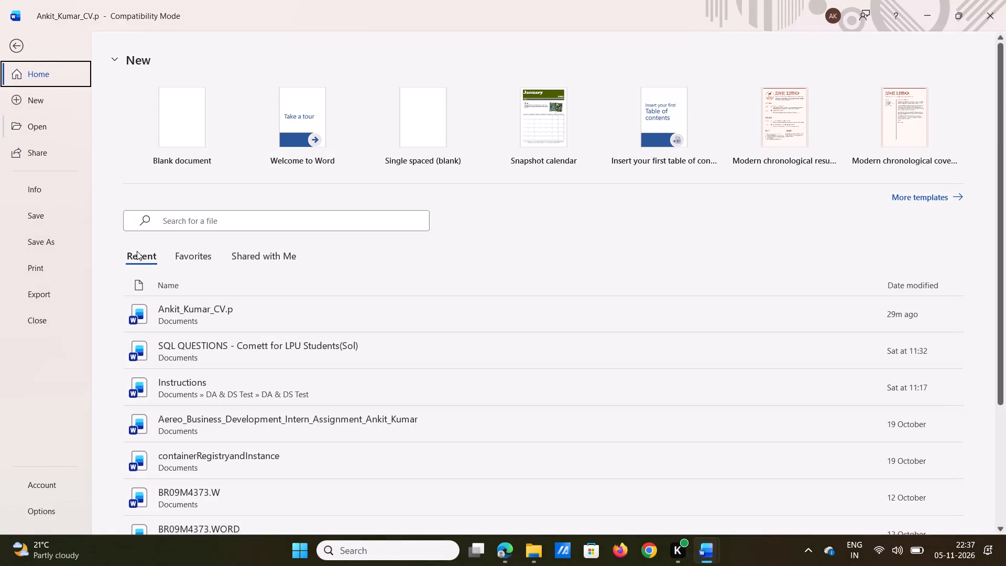
{"action": "left_click", "coordinate": [52, 244]}
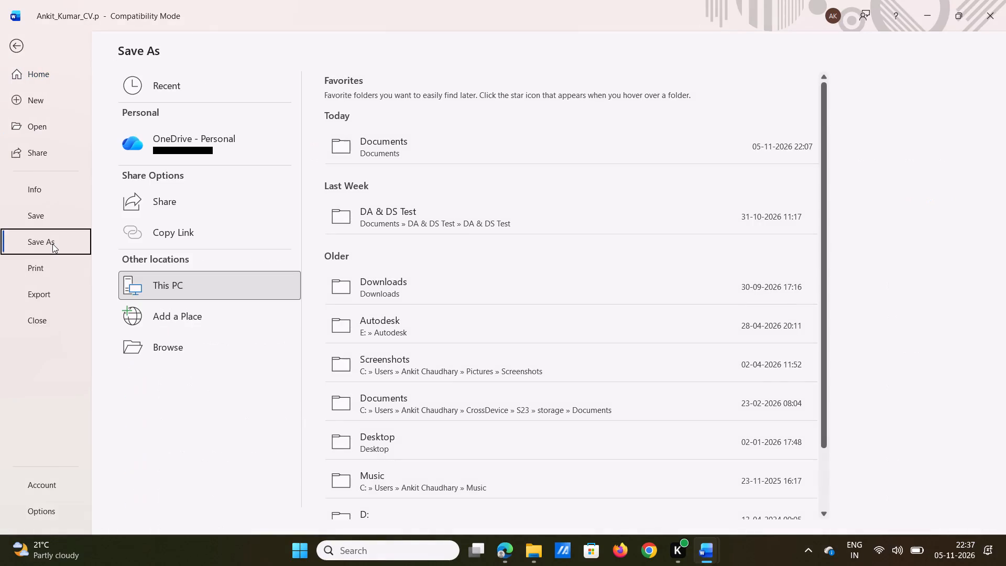
{"action": "left_click", "coordinate": [404, 148]}
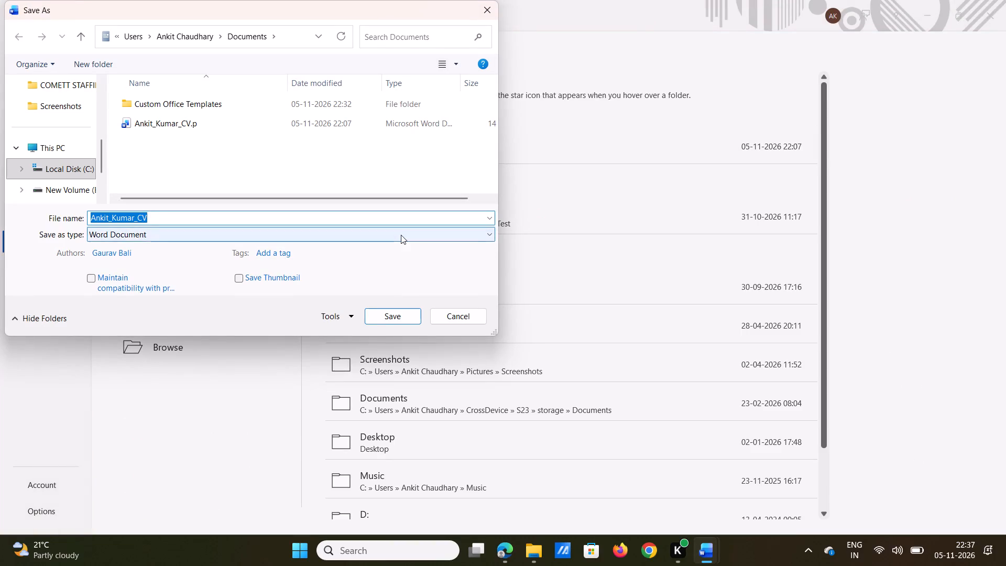
{"action": "left_click", "coordinate": [401, 235]}
{"action": "left_click", "coordinate": [363, 309]}
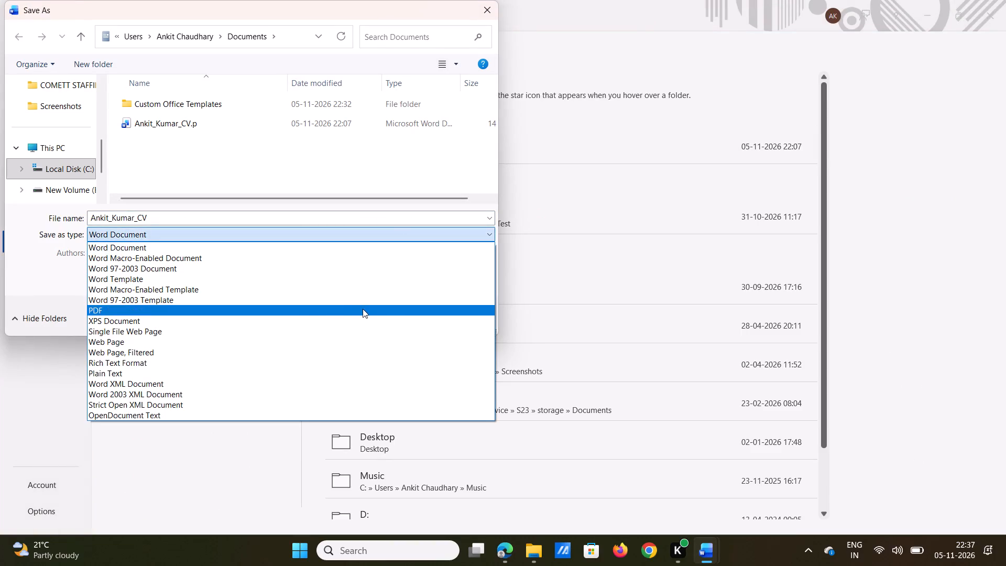
{"action": "left_click", "coordinate": [405, 343]}
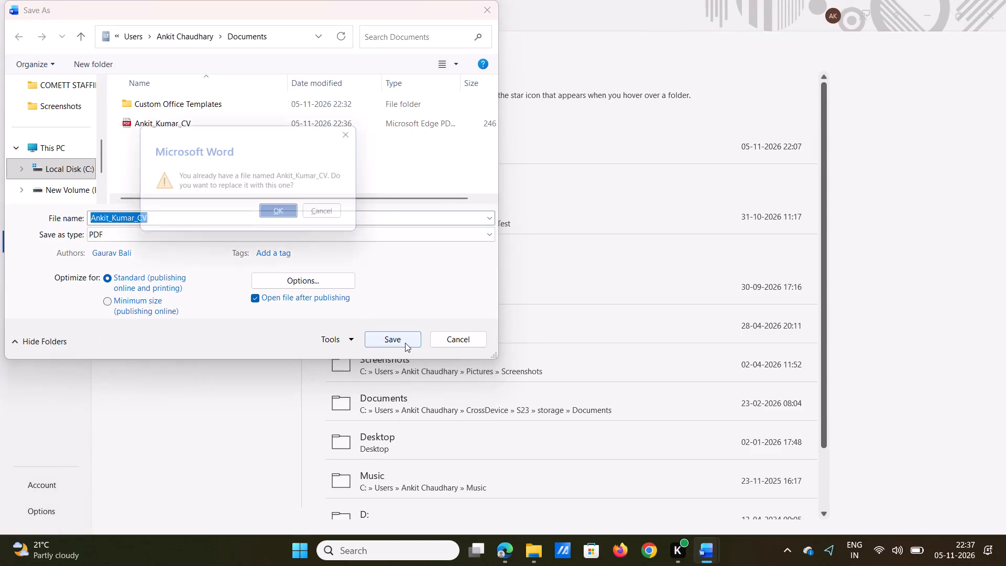
{"action": "left_click", "coordinate": [283, 210]}
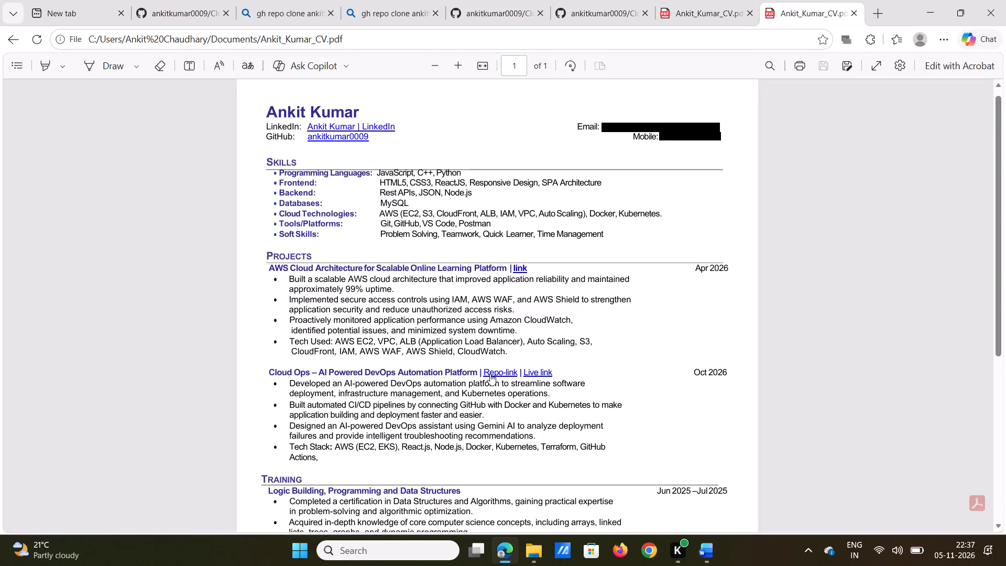
Test the "Repo-link" hyperlink in the exported PDF and look through the GitHub repository page it opens.
{"action": "left_click", "coordinate": [490, 373]}
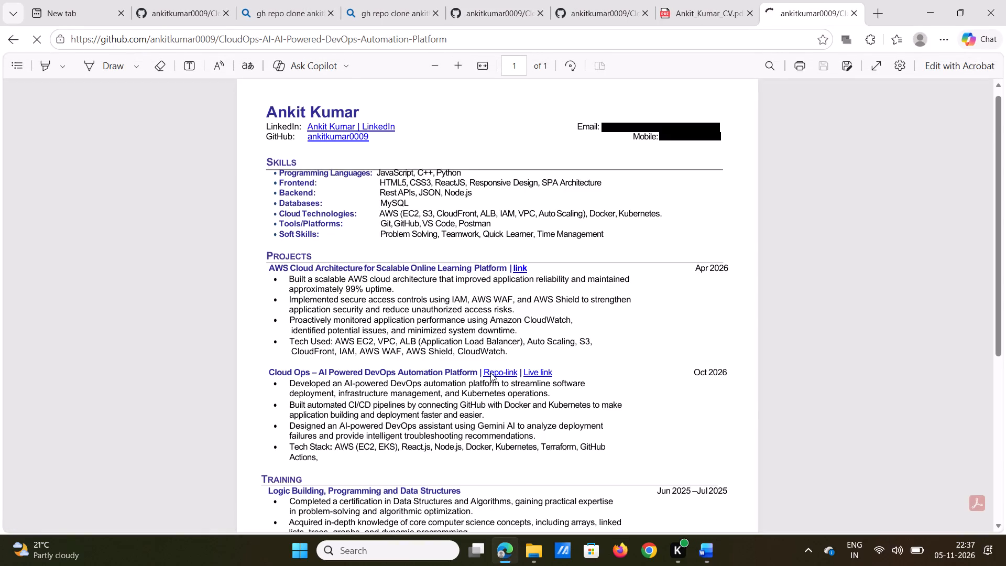
{"action": "scroll", "coordinate": [490, 373], "scroll_direction": "down", "scroll_amount": 2}
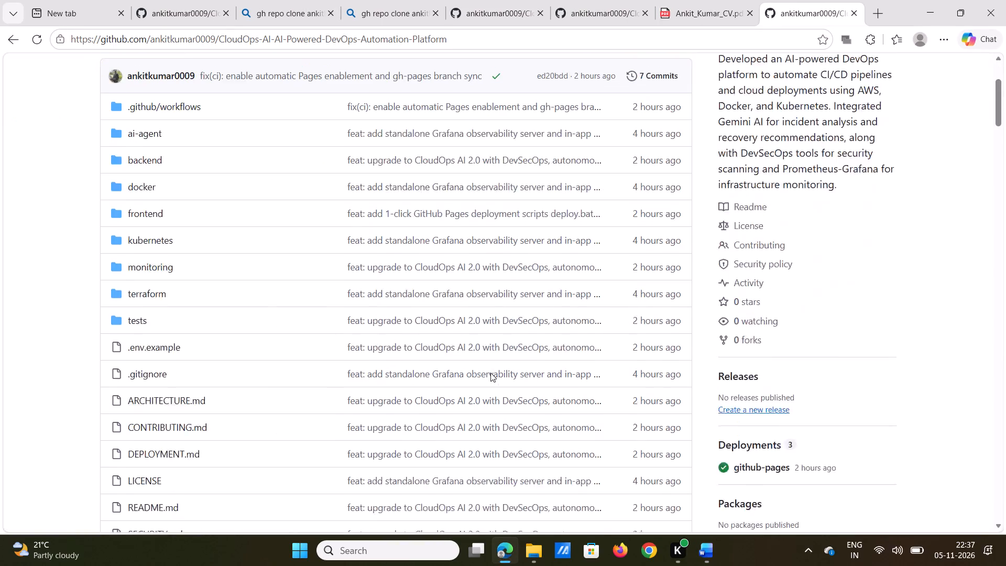
Read through the file list and README of the CloudOps-AI GitHub repository, from the project introduction to the license section.
{"action": "scroll", "coordinate": [490, 373], "scroll_direction": "down", "scroll_amount": 5}
{"action": "scroll", "coordinate": [490, 373], "scroll_direction": "up", "scroll_amount": 1}
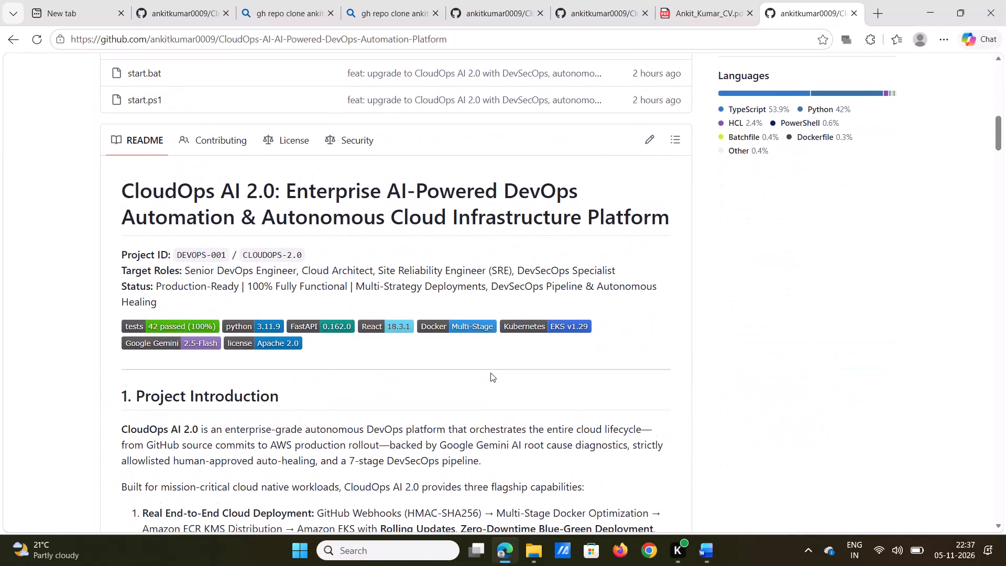
{"action": "scroll", "coordinate": [490, 373], "scroll_direction": "up", "scroll_amount": 1}
{"action": "scroll", "coordinate": [491, 388], "scroll_direction": "down", "scroll_amount": 1}
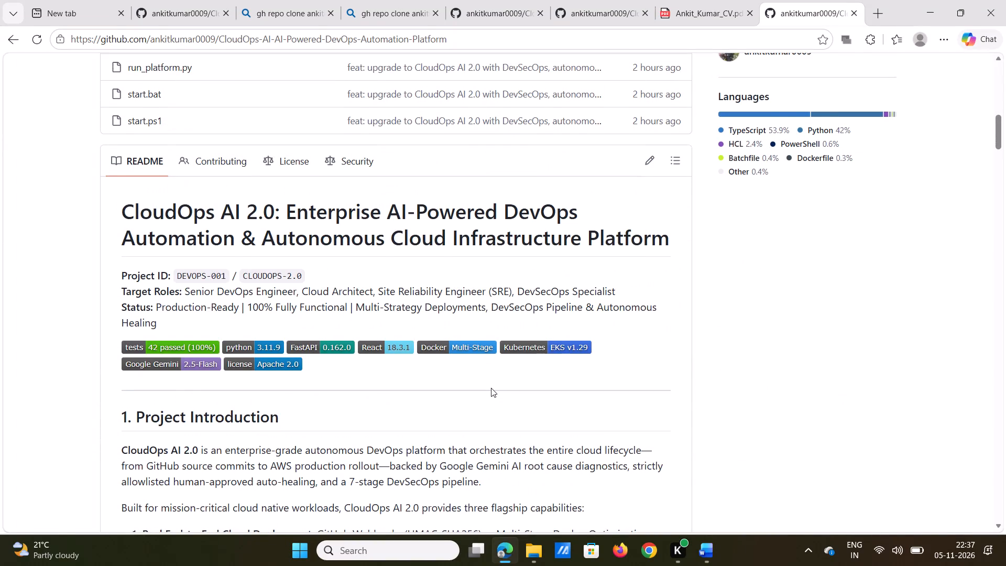
{"action": "scroll", "coordinate": [491, 388], "scroll_direction": "down", "scroll_amount": 5}
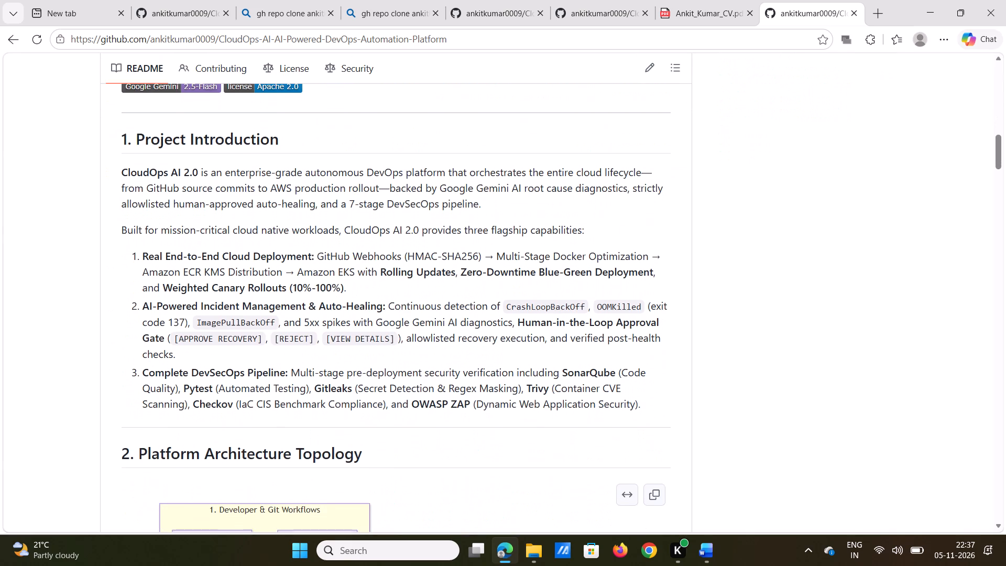
{"action": "scroll", "coordinate": [491, 388], "scroll_direction": "down", "scroll_amount": 14}
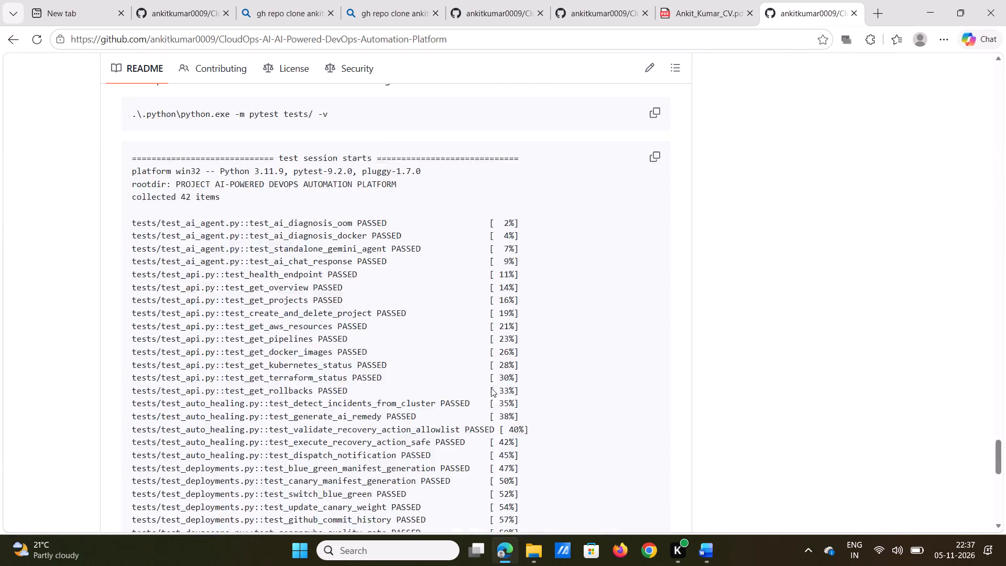
{"action": "scroll", "coordinate": [491, 388], "scroll_direction": "down", "scroll_amount": 4}
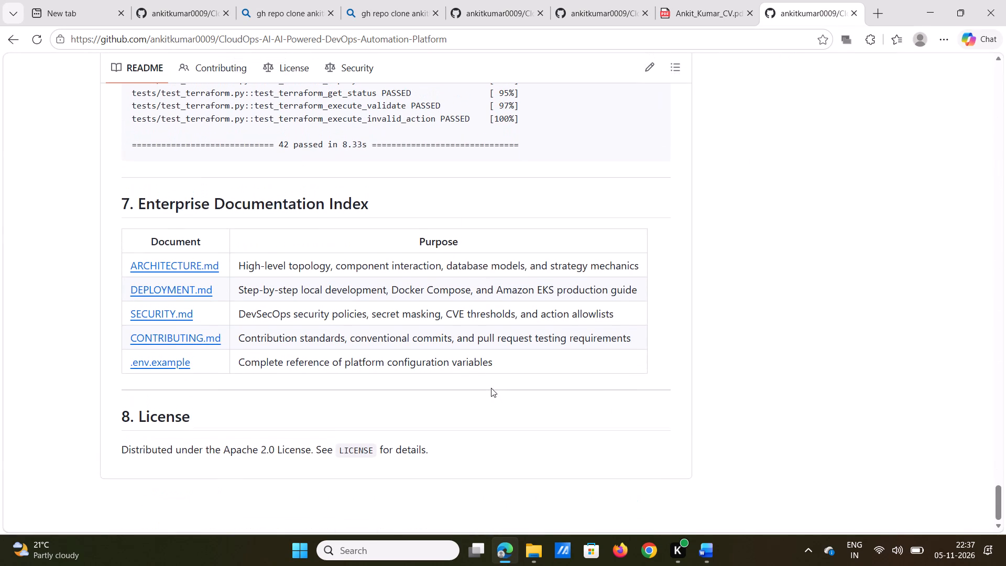
{"action": "scroll", "coordinate": [491, 388], "scroll_direction": "up", "scroll_amount": 6}
{"action": "scroll", "coordinate": [491, 388], "scroll_direction": "up", "scroll_amount": 18}
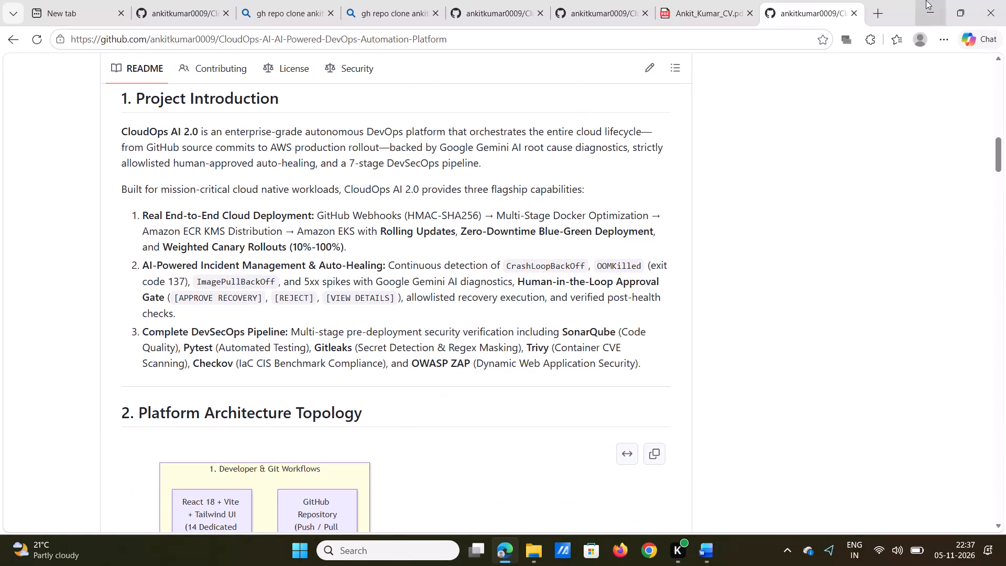
Return to the exported CV PDF and reload it to check the updated links in the Cloud Ops heading.
{"action": "left_click", "coordinate": [695, 6]}
{"action": "scroll", "coordinate": [629, 182], "scroll_direction": "down", "scroll_amount": 1}
{"action": "scroll", "coordinate": [629, 182], "scroll_direction": "up", "scroll_amount": 1}
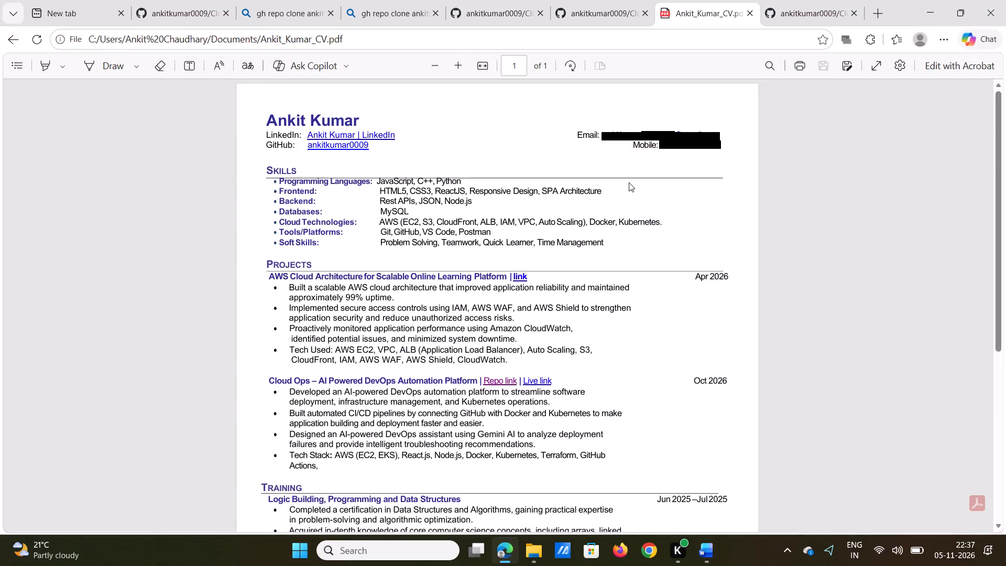
{"action": "scroll", "coordinate": [629, 182], "scroll_direction": "up", "scroll_amount": 1}
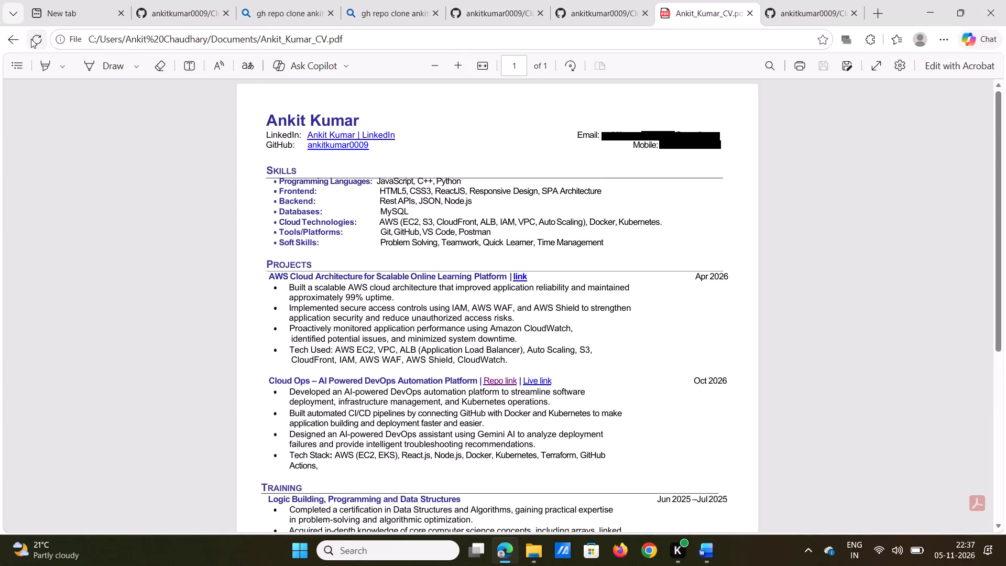
{"action": "left_click", "coordinate": [31, 39]}
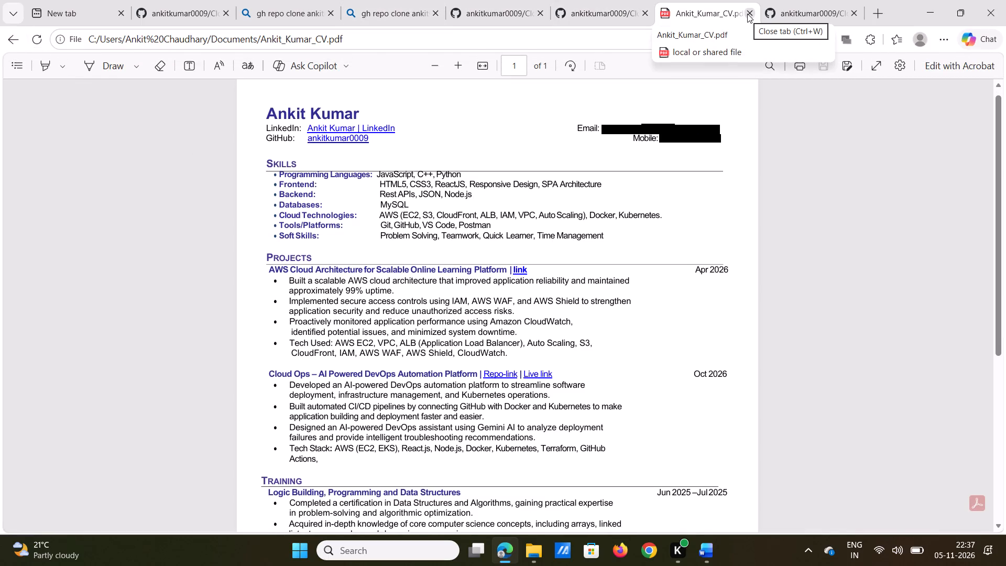
Close the CV PDF and the GitHub repository page opened from it, and close the browser.
{"action": "left_click", "coordinate": [747, 14]}
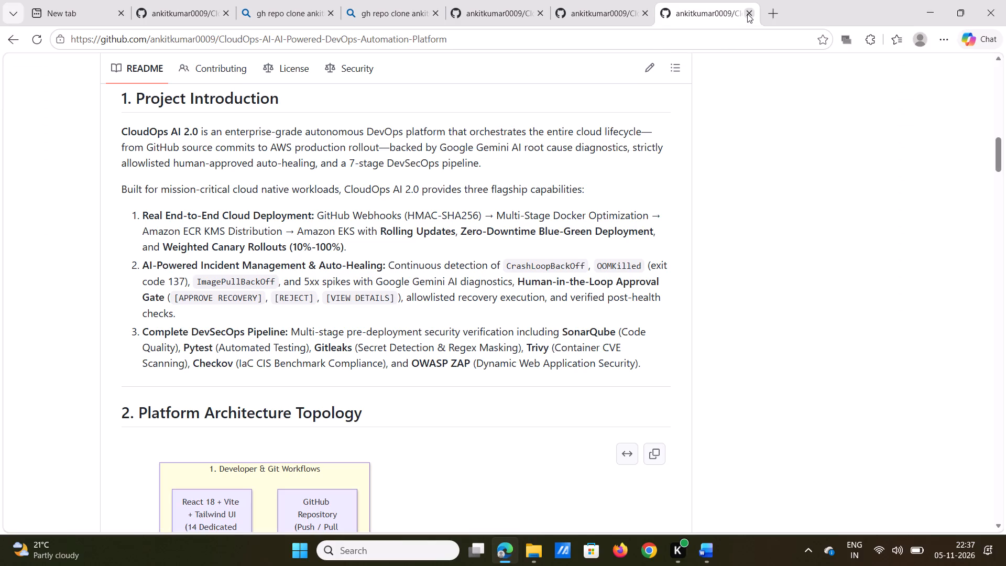
{"action": "left_click", "coordinate": [747, 14]}
{"action": "left_click", "coordinate": [1005, 3]}
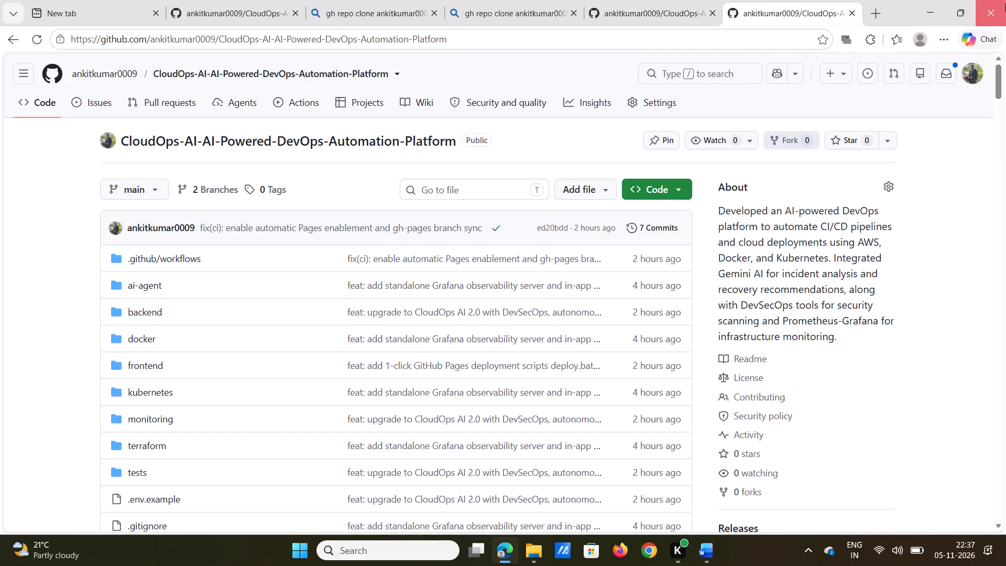
Close the CV Word document, saving its changes to the Documents folder.
{"action": "left_click", "coordinate": [1005, 0]}
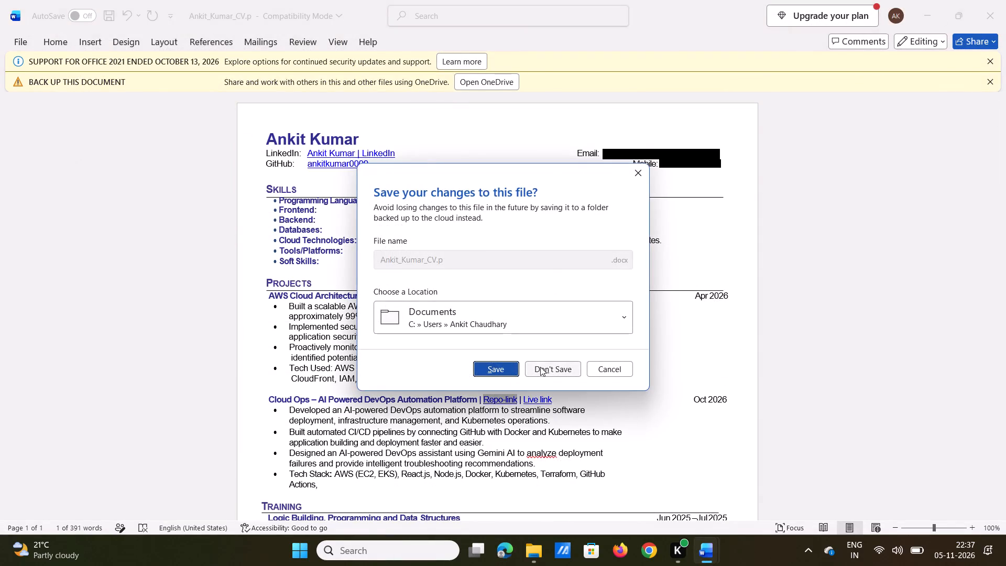
{"action": "left_click", "coordinate": [482, 374]}
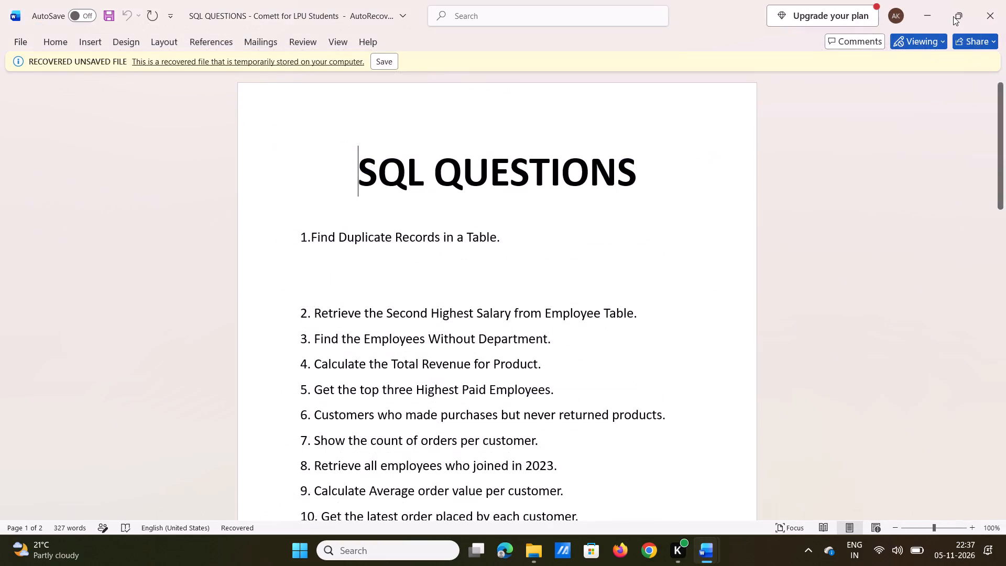
Close the remaining Word documents: the recovered SQL QUESTIONS file without saving its changes, and the Instructions file.
{"action": "left_click", "coordinate": [1005, 2]}
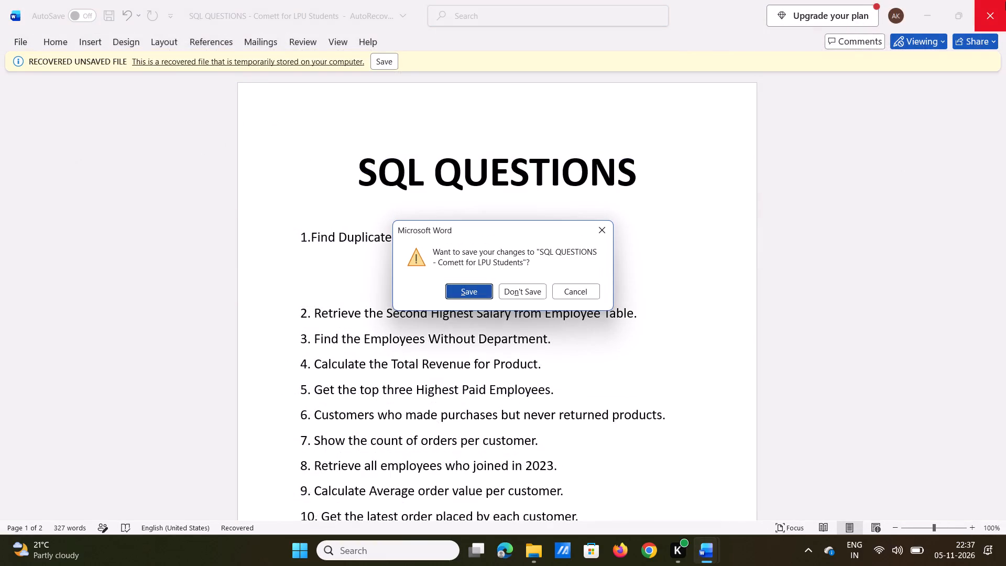
{"action": "left_click", "coordinate": [527, 290]}
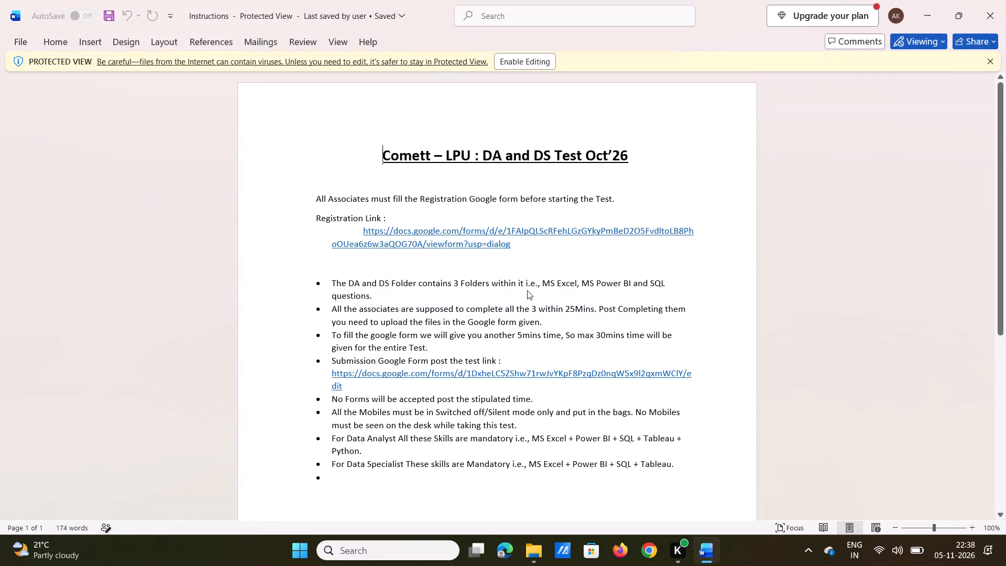
{"action": "left_click", "coordinate": [937, 4]}
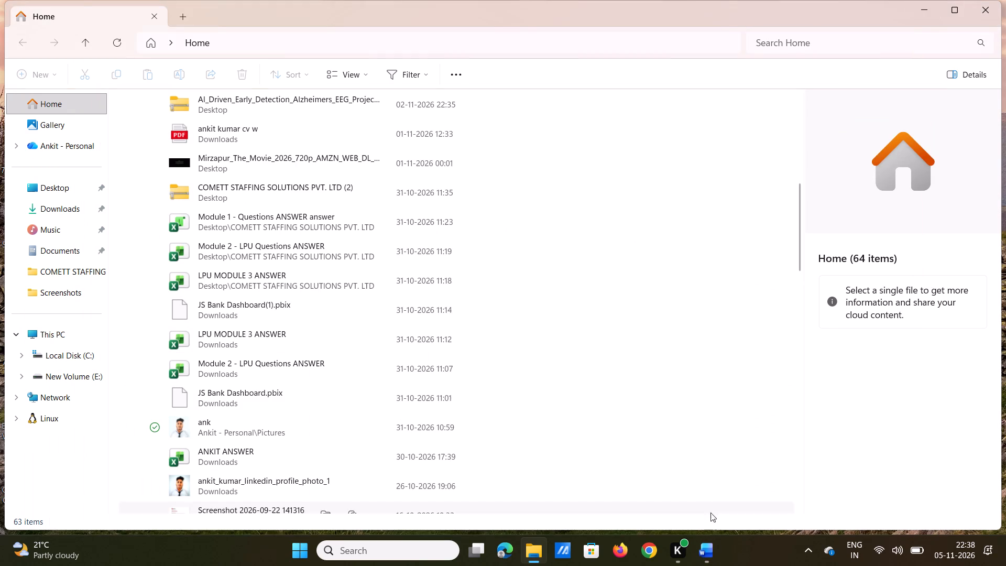
{"action": "left_click", "coordinate": [763, 441]}
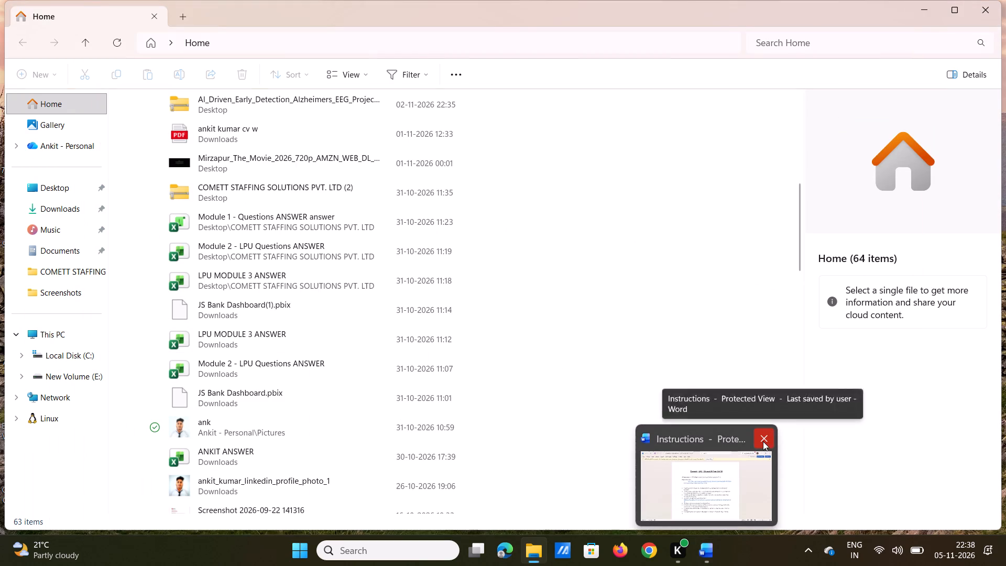